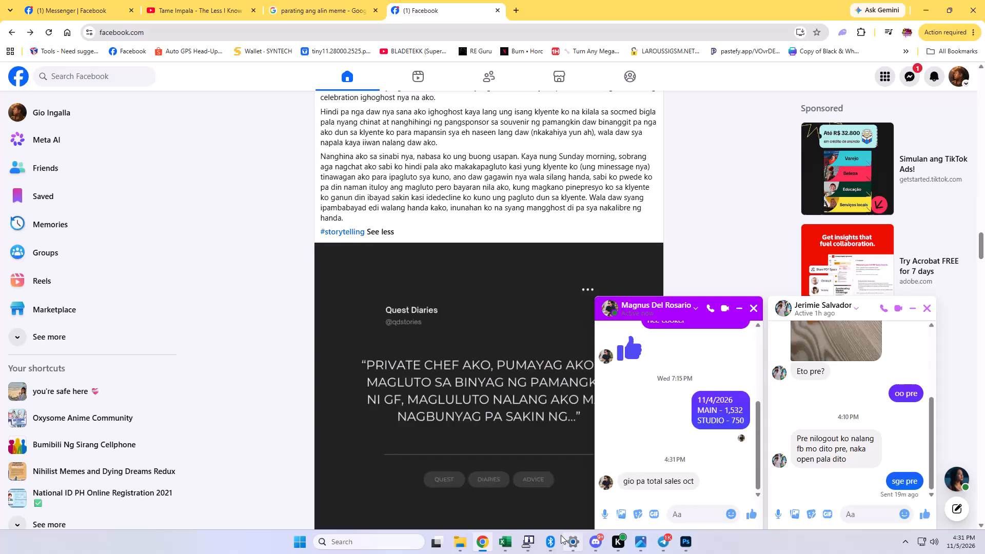
# Switch to Excel and look back through the October daily sales sheets in sales.xlsx, from Sheet158 to Sheet151.
pyautogui.click(507, 539)
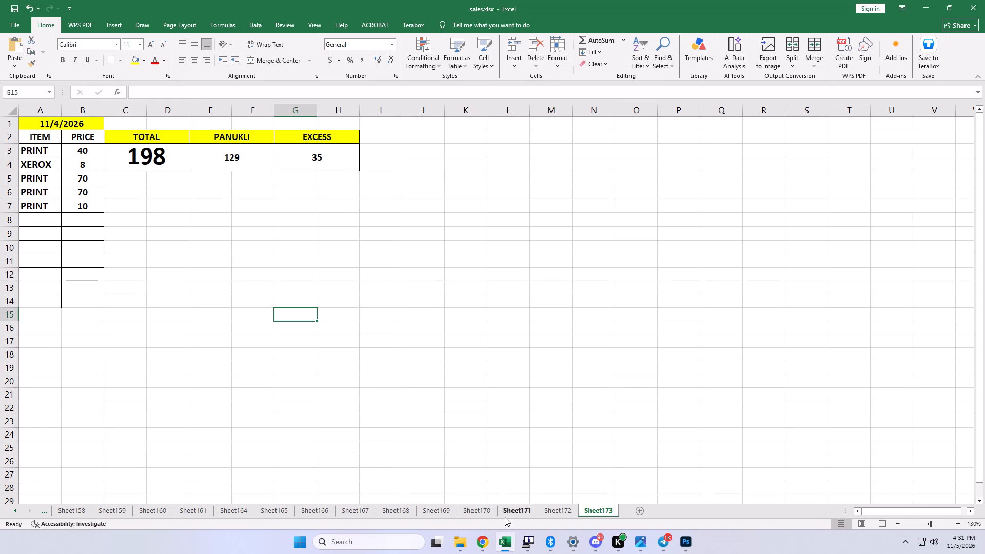
pyautogui.click(70, 510)
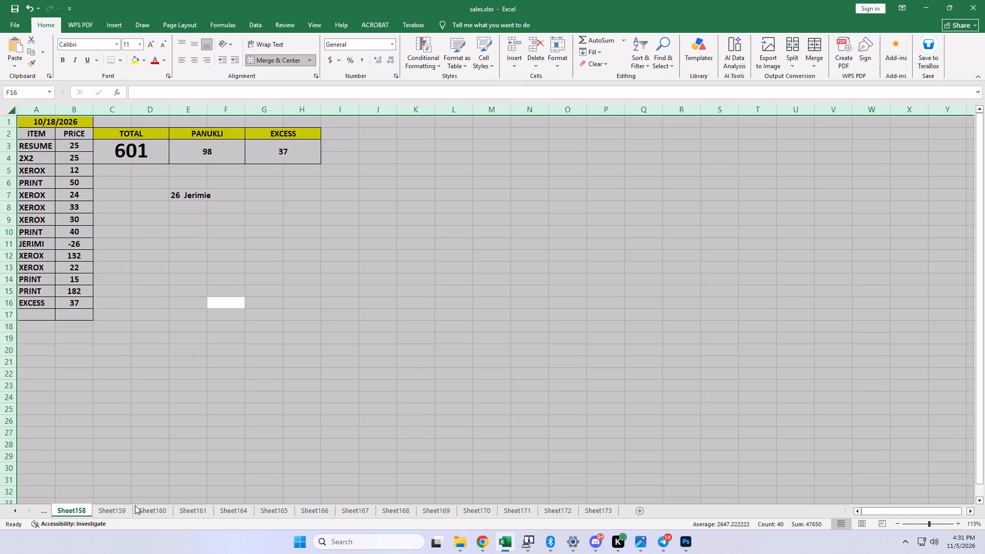
pyautogui.click(46, 511)
pyautogui.click(48, 510)
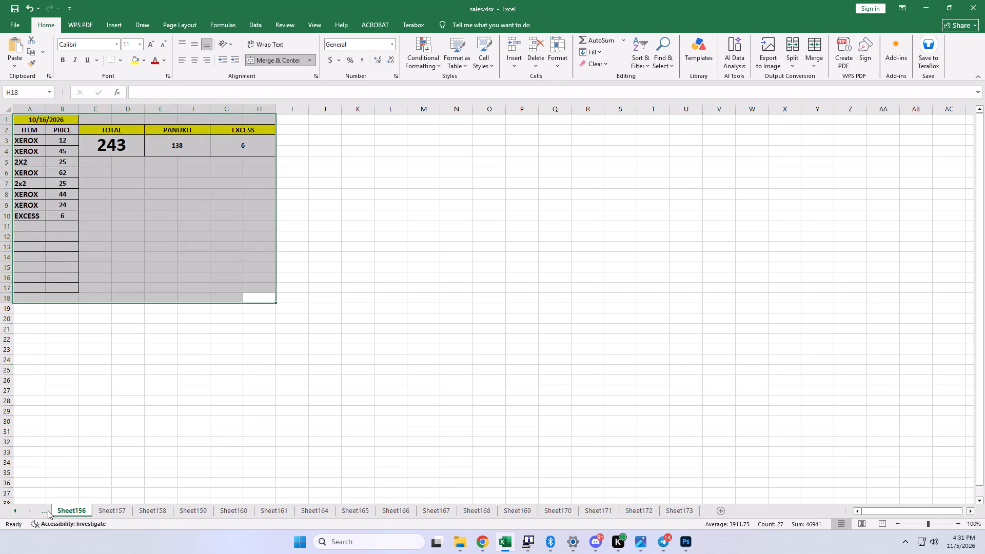
pyautogui.click(48, 510)
pyautogui.click(48, 510)
pyautogui.click(48, 510)
pyautogui.click(48, 510)
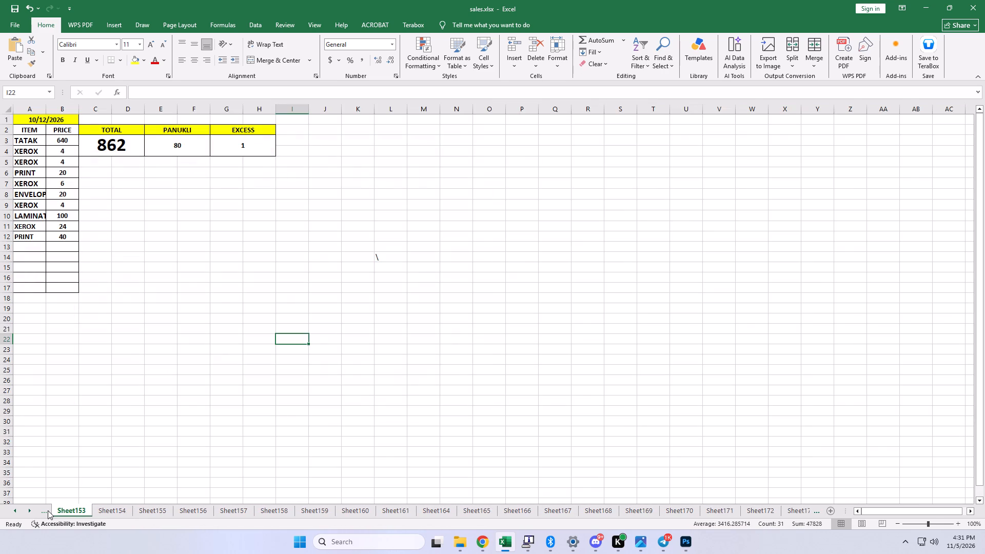
pyautogui.click(48, 510)
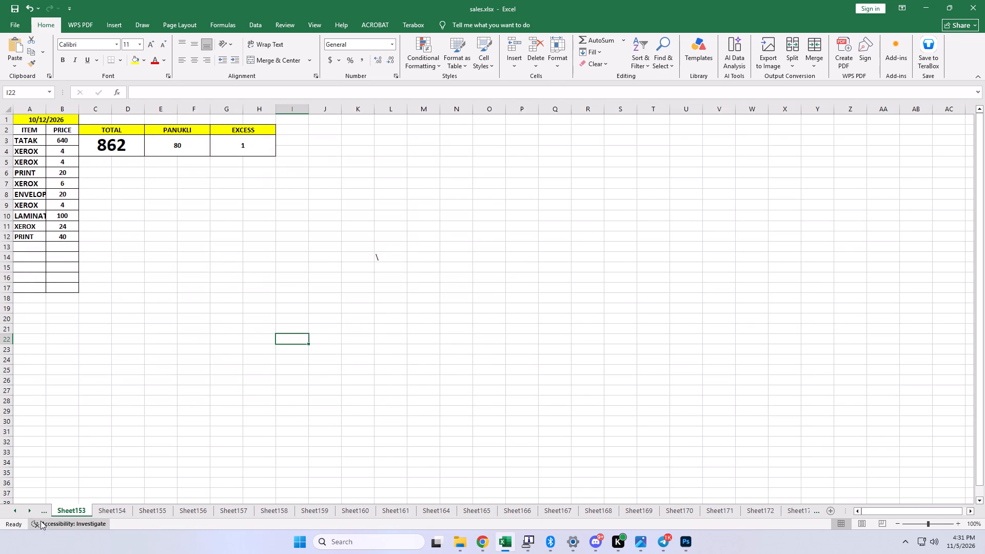
pyautogui.click(41, 510)
pyautogui.click(45, 510)
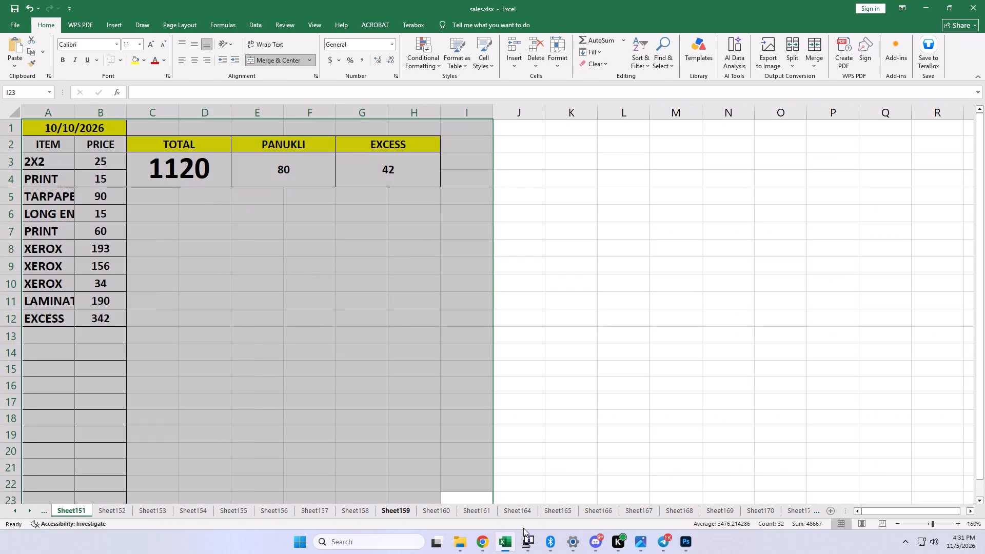
# Switch back to Facebook in Chrome and open the conversation options for the chat requesting the October total sales.
pyautogui.click(480, 548)
pyautogui.click(636, 303)
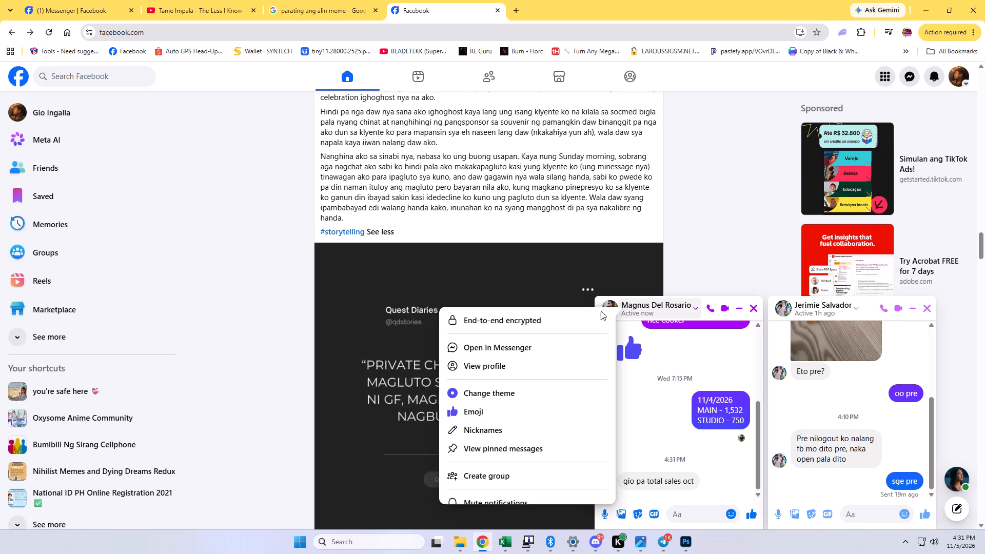
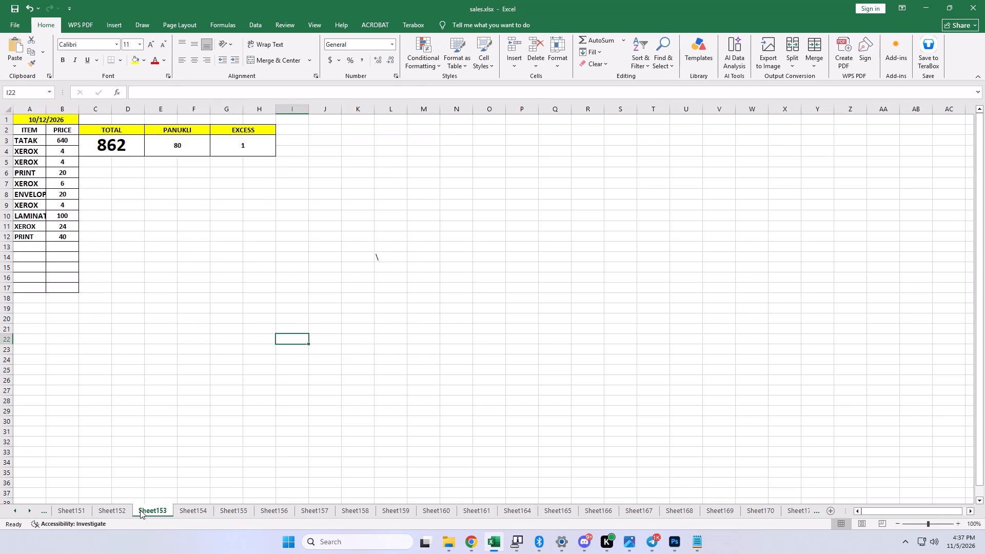
# Look through the daily sales sheets dated 10/13/2026 to 10/16/2026 for the missing 10/15/2026 record.
pyautogui.click(190, 510)
pyautogui.click(246, 510)
pyautogui.click(282, 508)
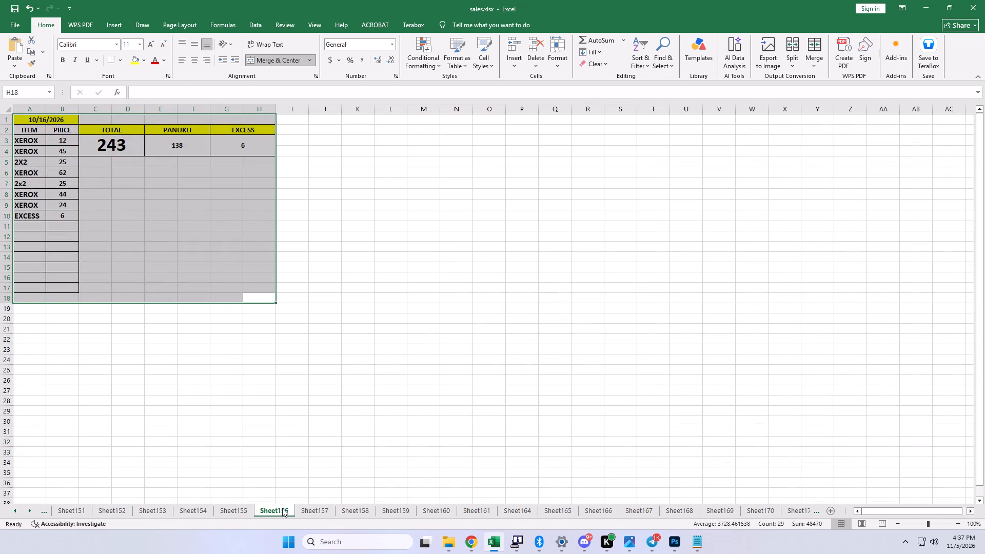
pyautogui.click(250, 512)
pyautogui.click(180, 510)
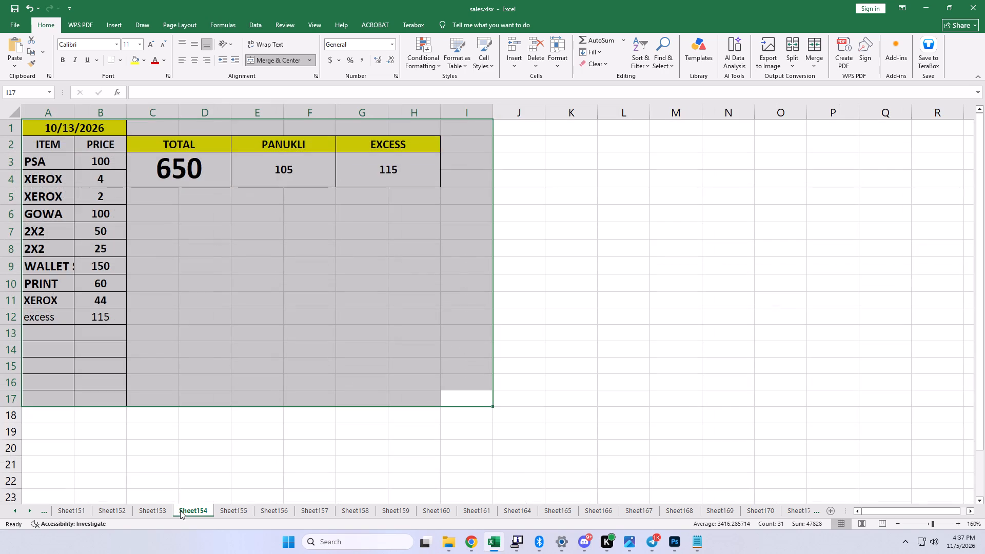
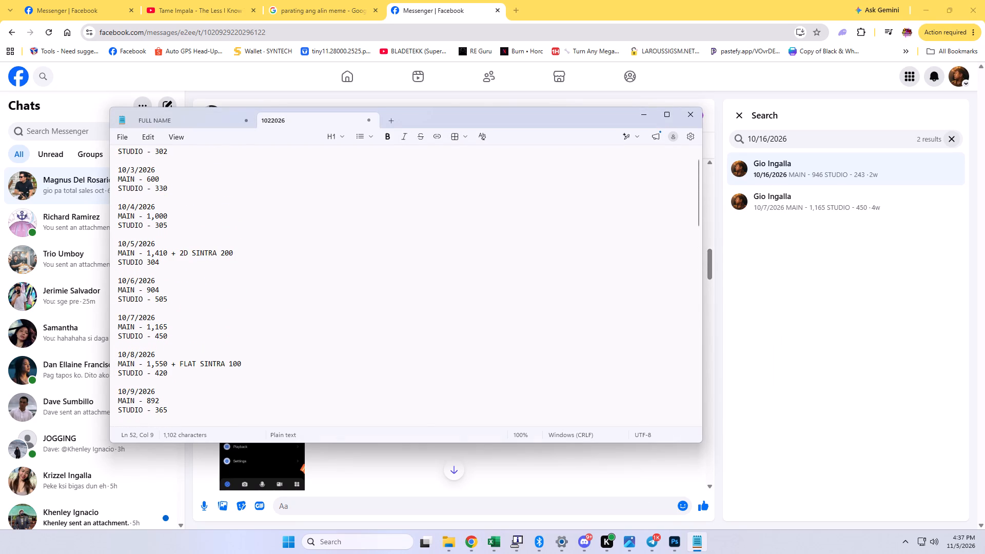
# Insert a 10/1/2026 entry above the 10/2/2026 entry in the notes, with a "MAIN -" line left without an amount and a STUDIO line.
pyautogui.scroll(8, 197, 328)
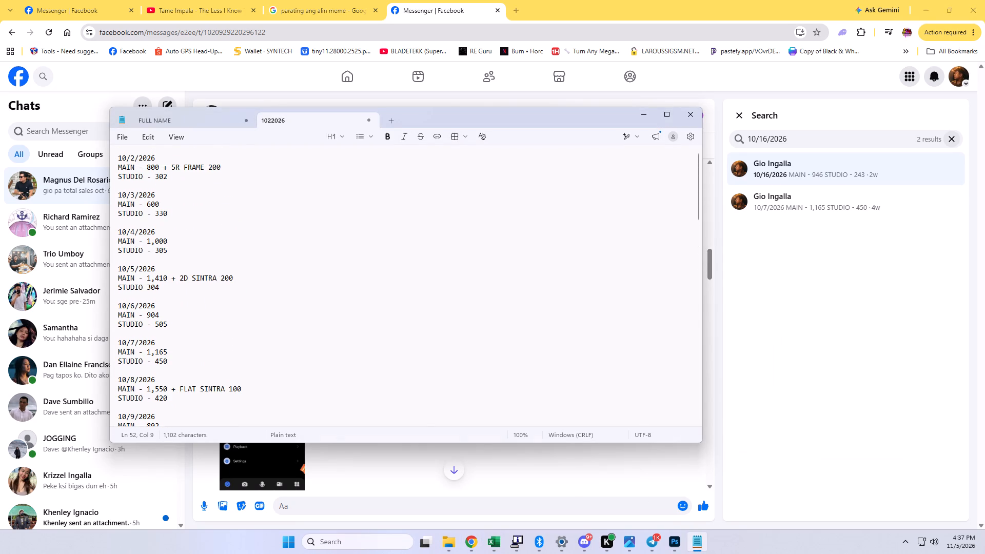
pyautogui.click(120, 158)
pyautogui.press('Return')
pyautogui.press('Return')
pyautogui.press('Up')
pyautogui.press('Up')
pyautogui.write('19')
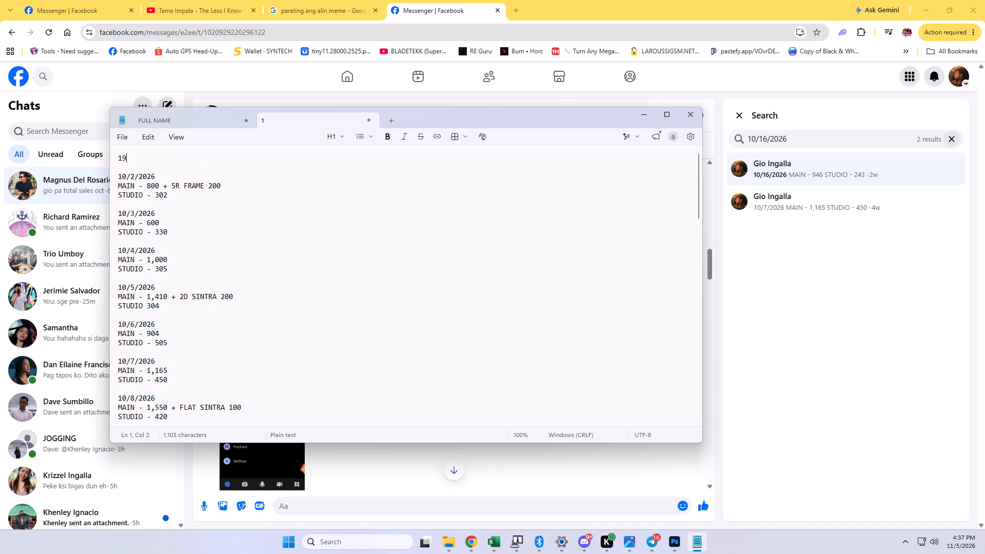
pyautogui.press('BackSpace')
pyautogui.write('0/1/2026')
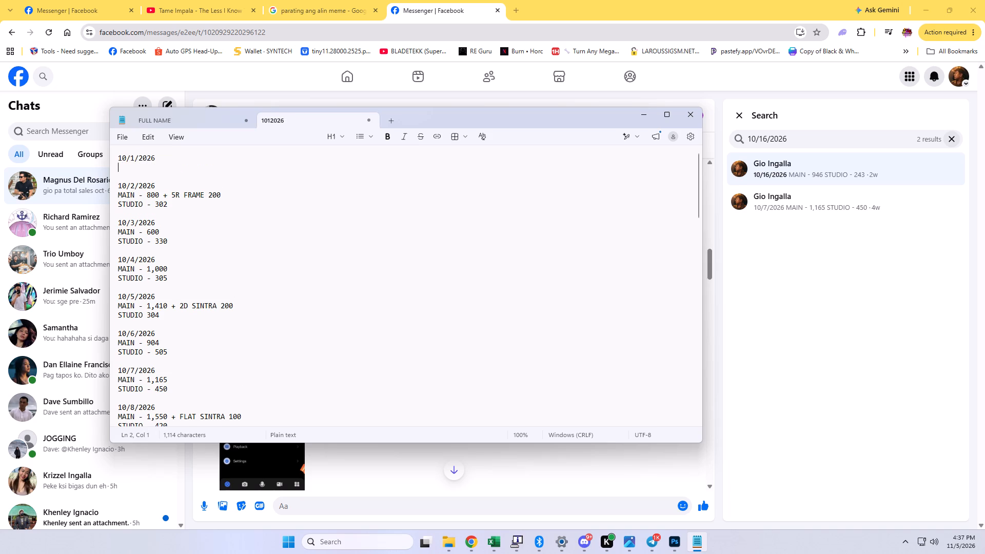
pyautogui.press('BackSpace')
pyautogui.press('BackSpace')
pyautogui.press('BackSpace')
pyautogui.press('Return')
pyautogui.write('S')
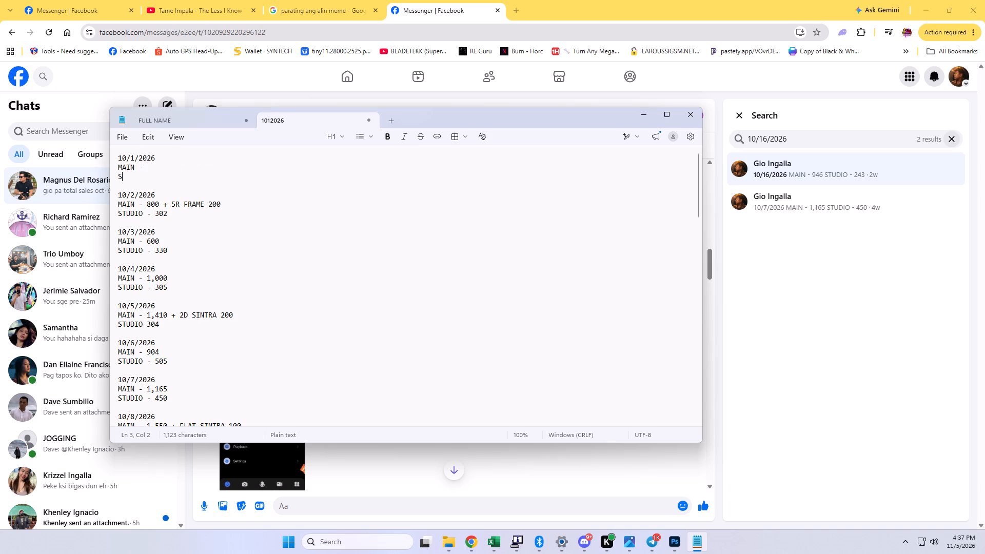
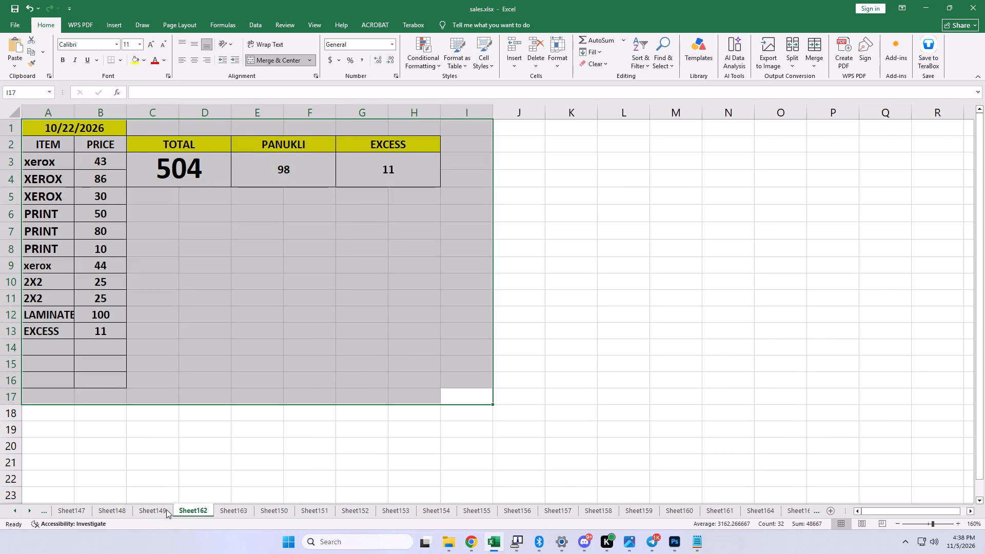
# Go back through the daily sales sheets in the sales workbook to the one dated 10/1/2026.
pyautogui.click(117, 512)
pyautogui.tripleClick(16, 510)
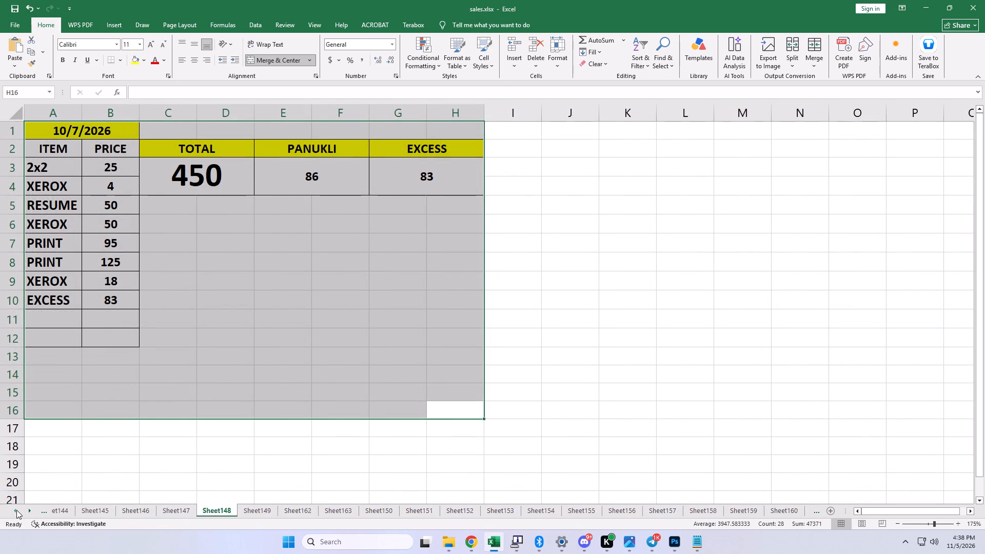
pyautogui.click(16, 510)
pyautogui.click(83, 509)
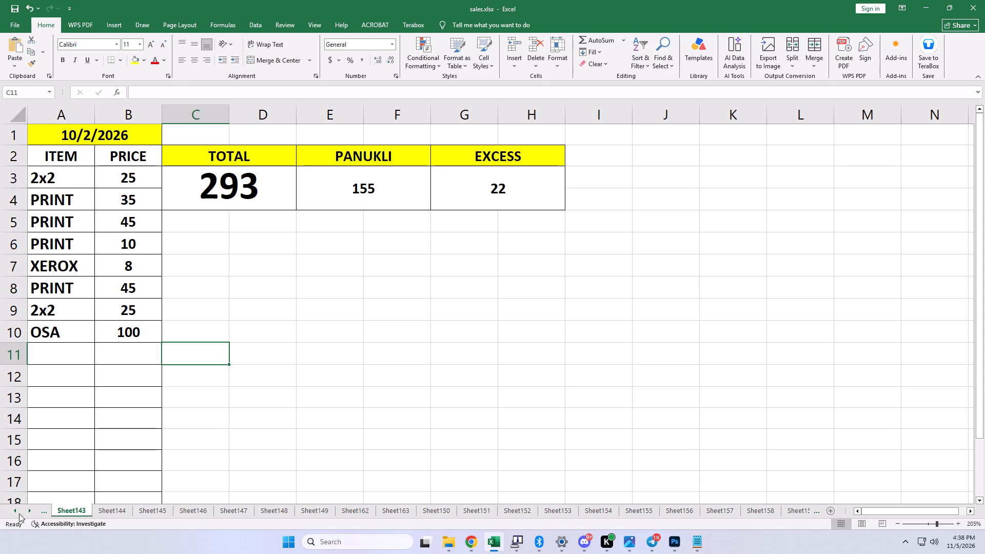
pyautogui.click(18, 513)
pyautogui.click(69, 509)
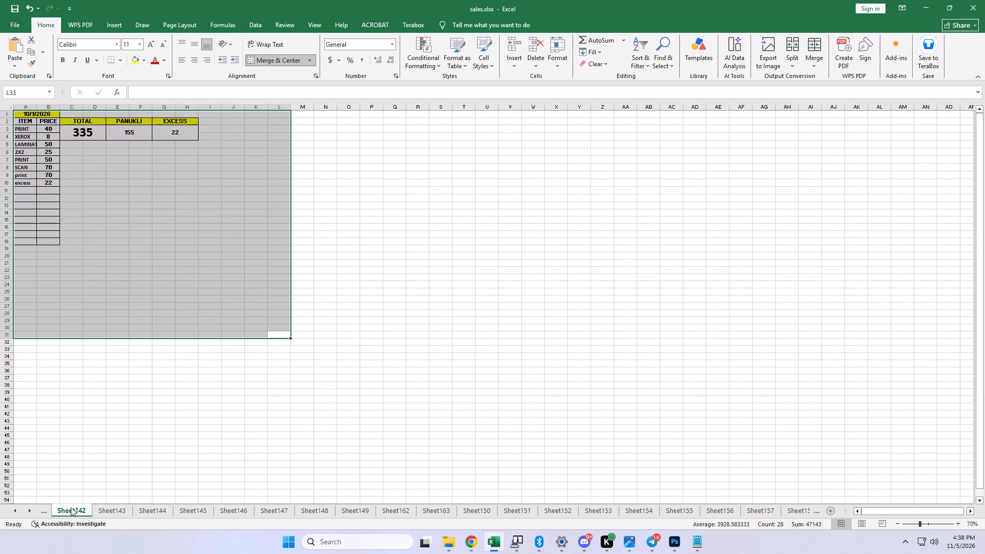
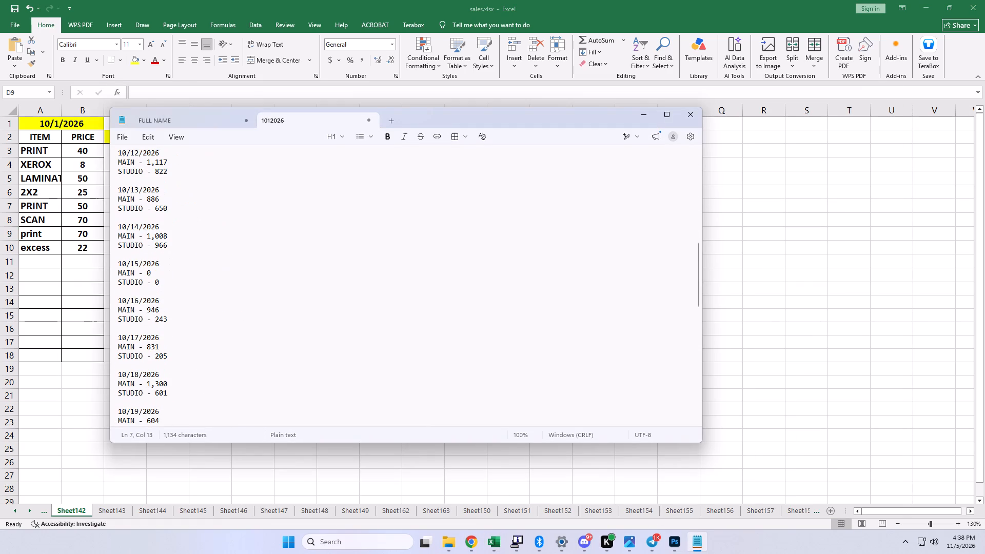
# Start a STUDIO line, entered as far as "STUD", below the MAIN line of the 10/31/2026 entry at the end of the notes.
pyautogui.click(192, 277)
pyautogui.scroll(-3, 231, 314)
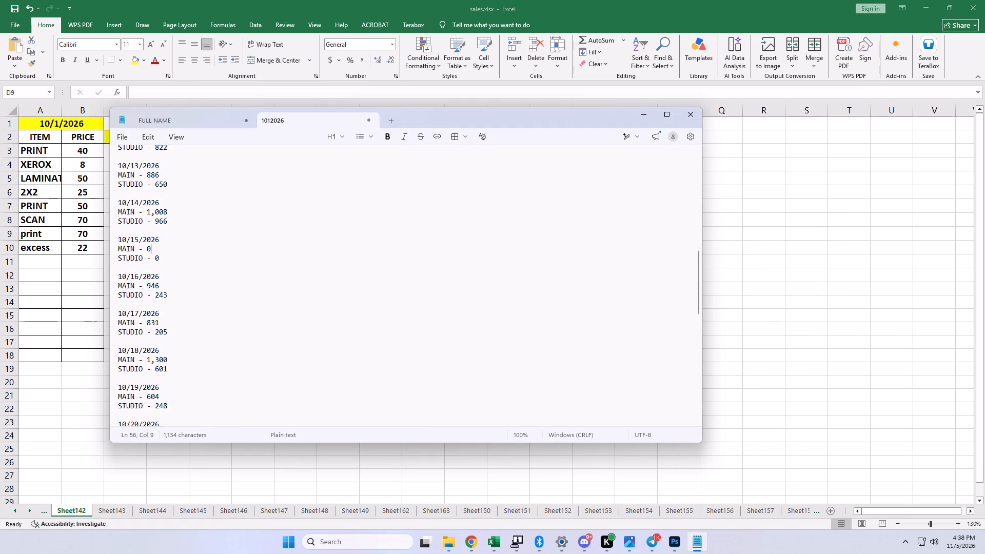
pyautogui.scroll(-20, 232, 315)
pyautogui.scroll(-10, 232, 315)
pyautogui.click(206, 423)
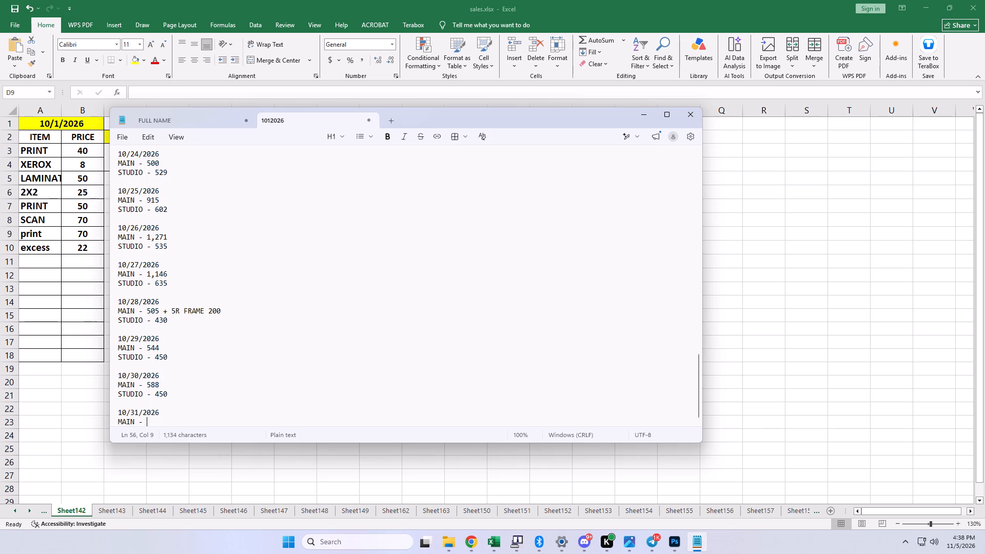
pyautogui.press('Return')
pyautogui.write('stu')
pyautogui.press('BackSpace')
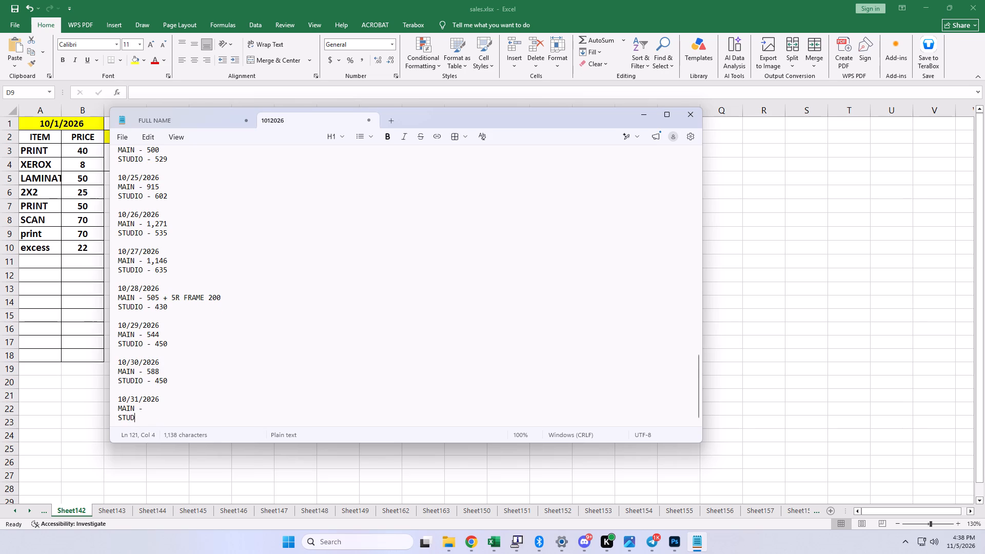
# Switch to the sales workbook in Excel.
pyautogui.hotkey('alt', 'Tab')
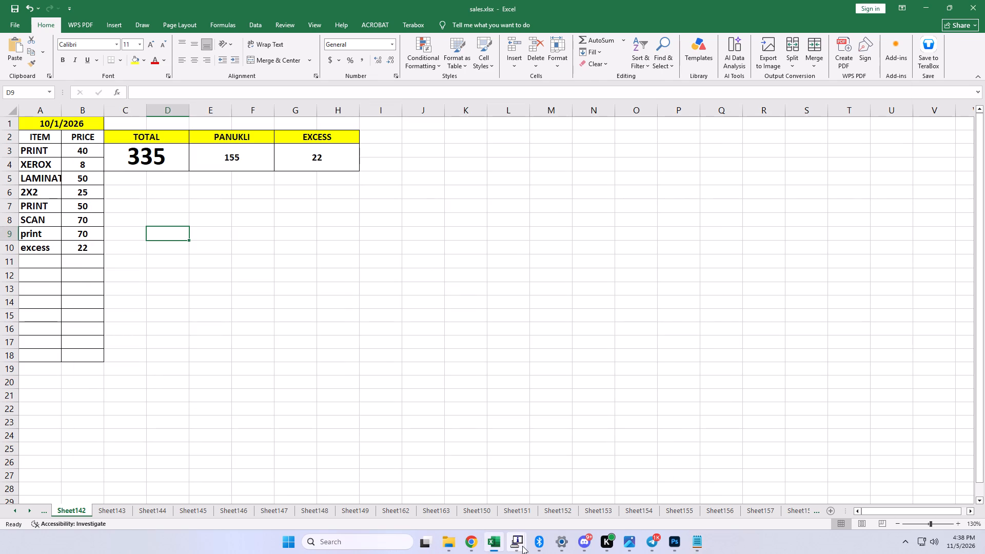
# Switch to Notepad and look over the latest daily MAIN and STUDIO entries in the 1012026 note.
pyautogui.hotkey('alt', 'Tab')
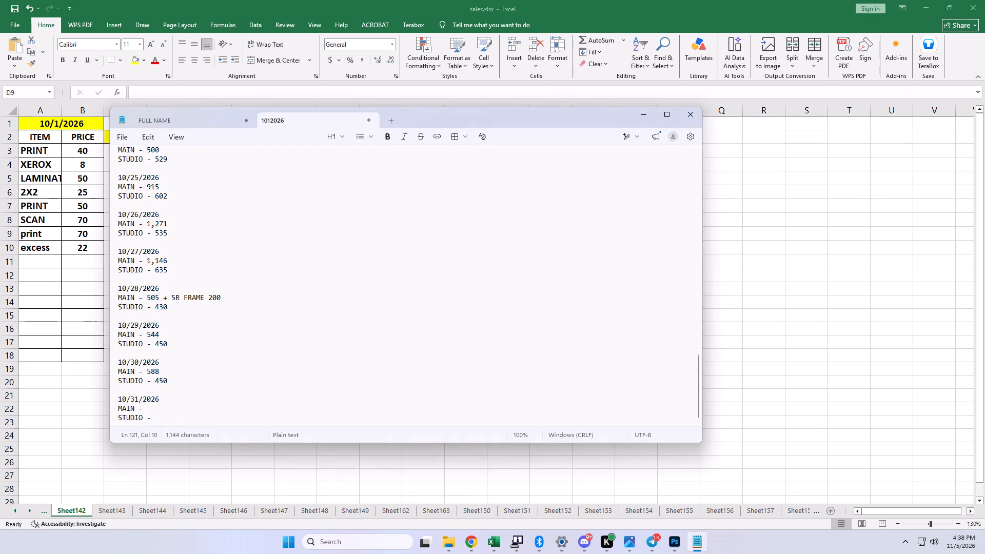
pyautogui.scroll(8, 352, 356)
pyautogui.scroll(-20, 360, 357)
pyautogui.scroll(-2, 360, 357)
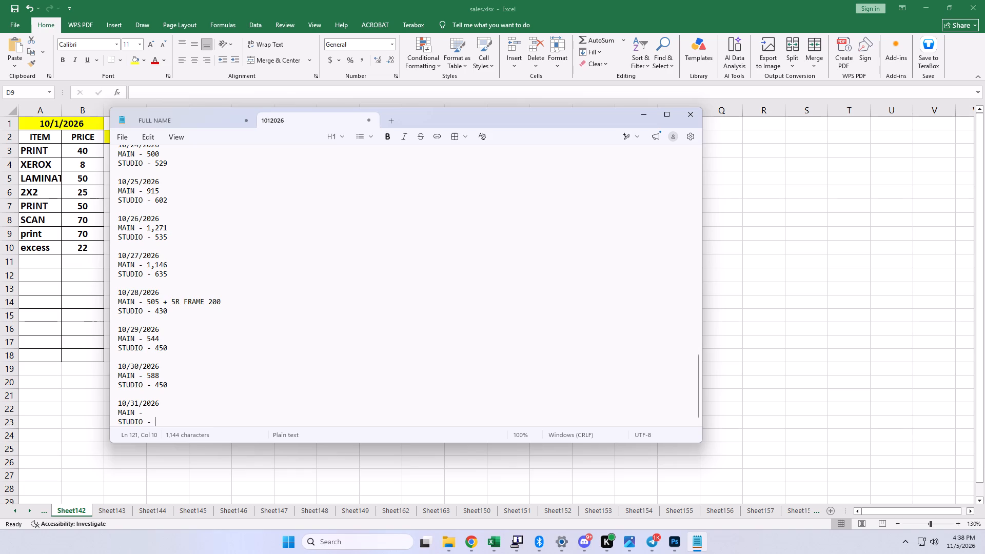
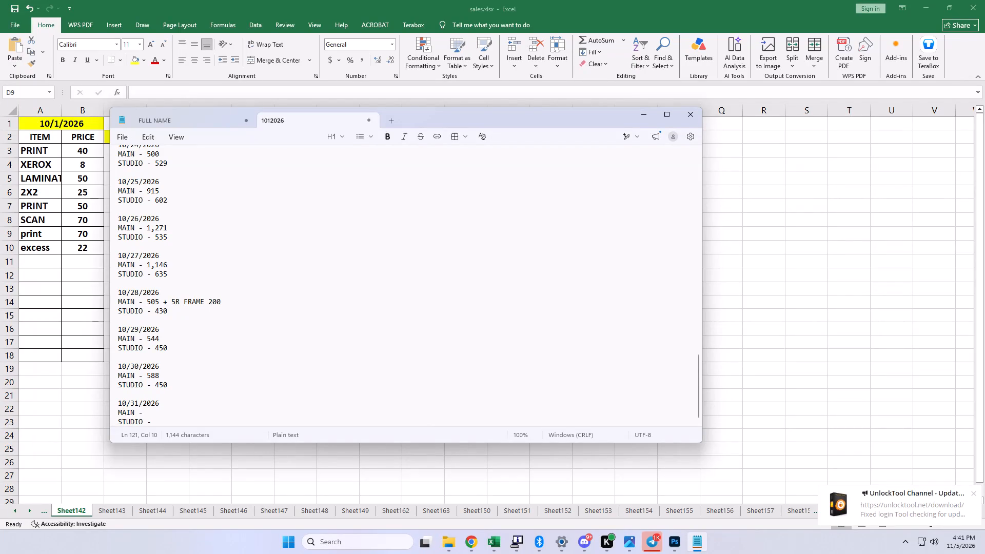
# Fill in the 10/31/2026 entry with MAIN 851 and STUDIO 0.
pyautogui.click(163, 408)
pyautogui.write('851')
pyautogui.press('Down')
pyautogui.press('0')
# Enter 760 as the MAIN figure for 10/1/2026 at the start of the note.
pyautogui.scroll(2, 145, 410)
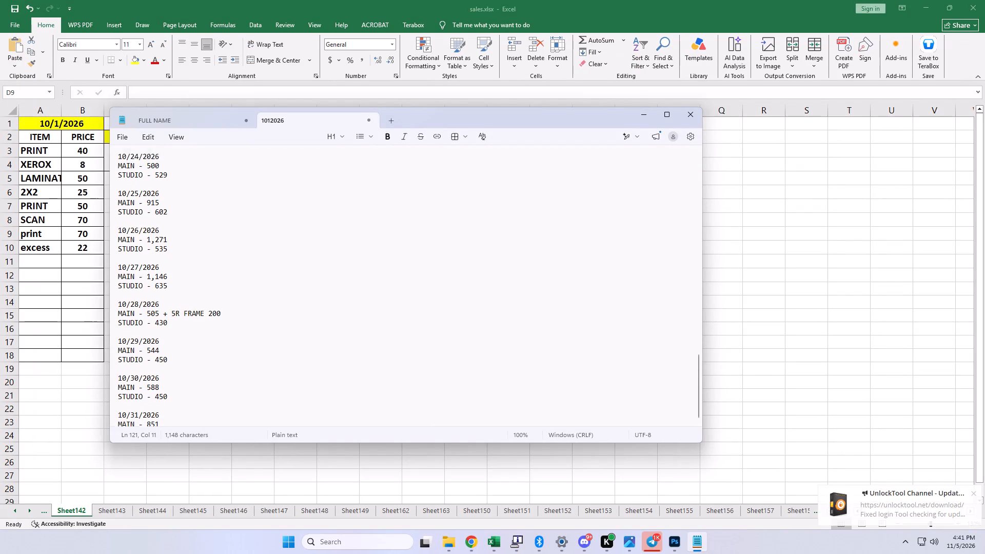
pyautogui.scroll(20, 143, 405)
pyautogui.scroll(13, 143, 405)
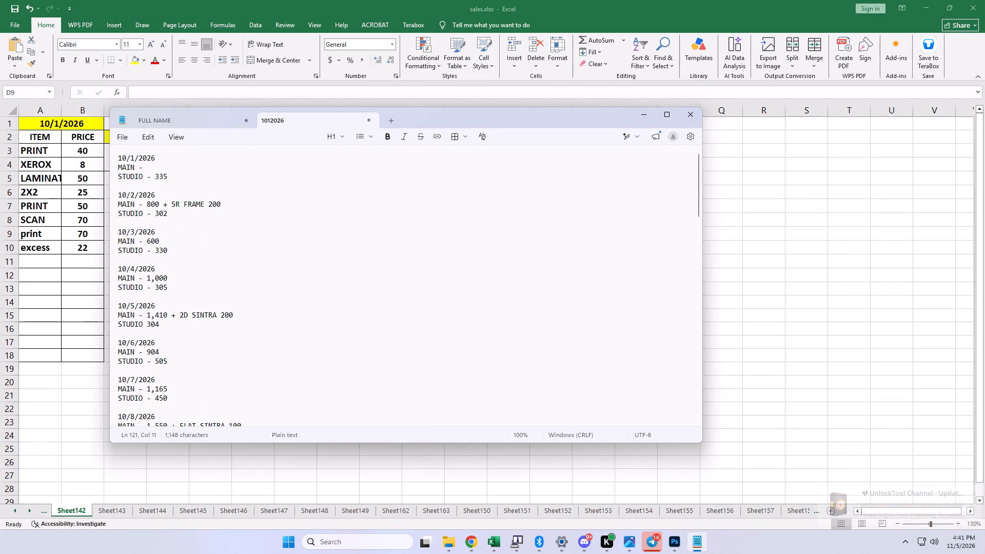
pyautogui.click(150, 168)
pyautogui.write('760')
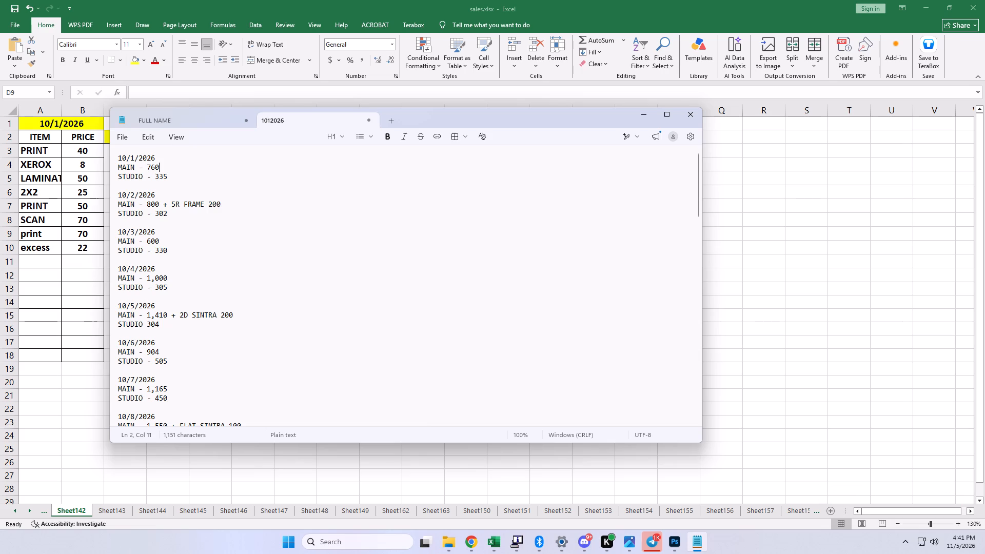
# Set the MAIN figure of the 10/15/2026 entry to 966.
pyautogui.scroll(-6, 159, 250)
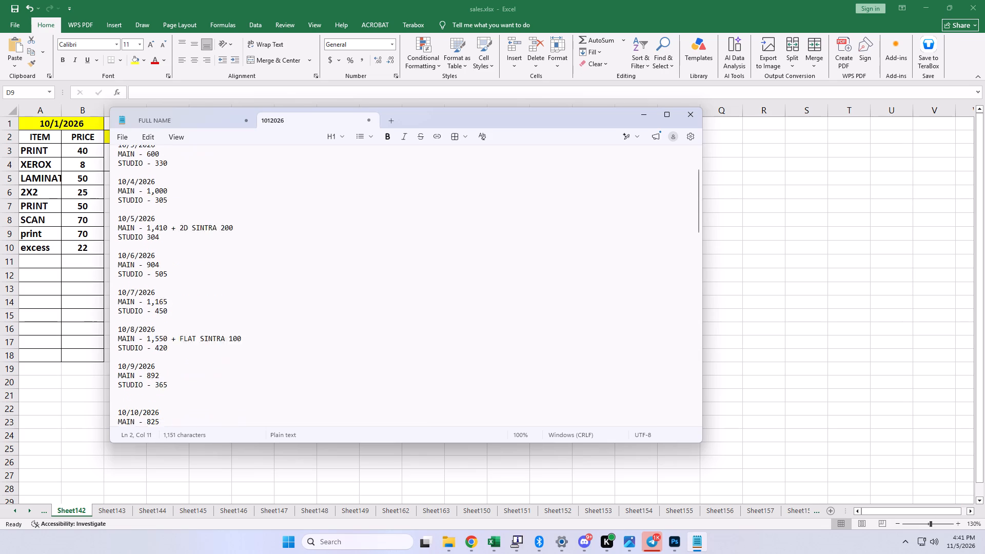
pyautogui.scroll(-3, 194, 332)
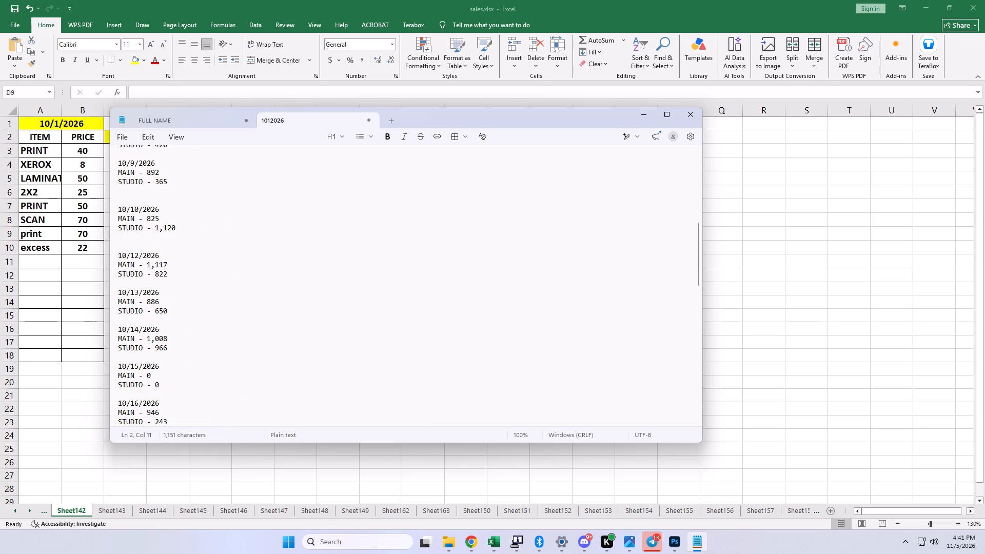
pyautogui.click(176, 375)
pyautogui.press('BackSpace')
pyautogui.write('966')
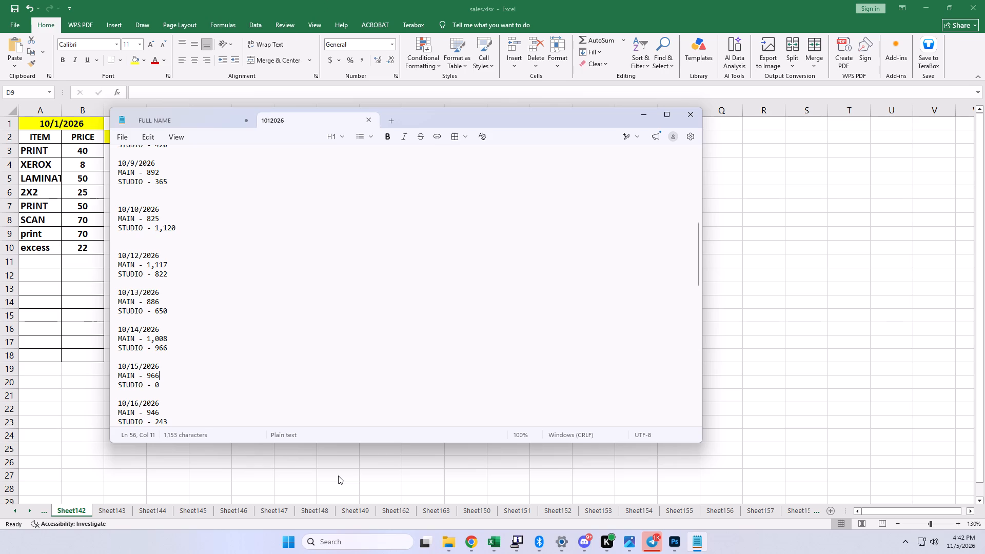
# Switch to the sales.xlsx workbook in Excel and look through the daily sheets for the one dated 10/15/2026.
pyautogui.click(285, 483)
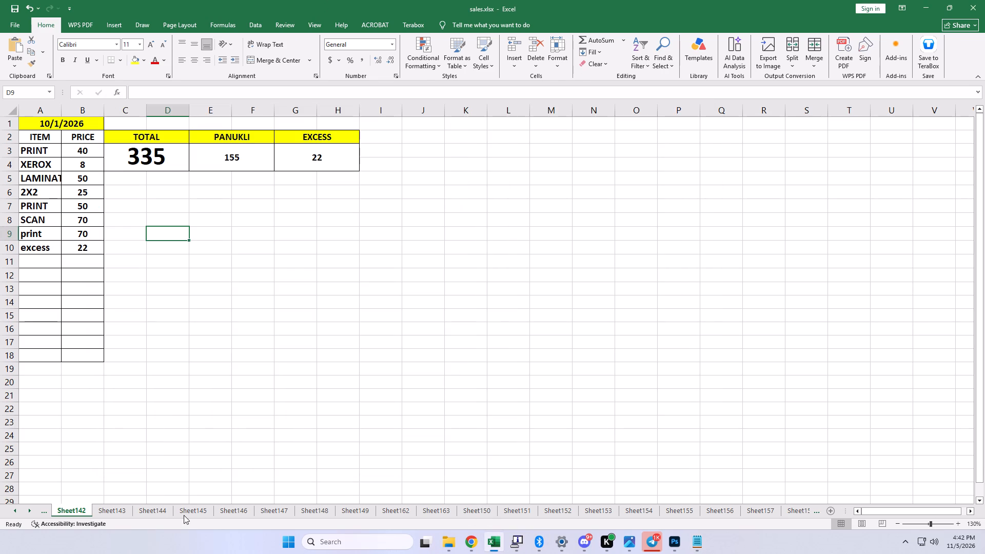
pyautogui.click(404, 511)
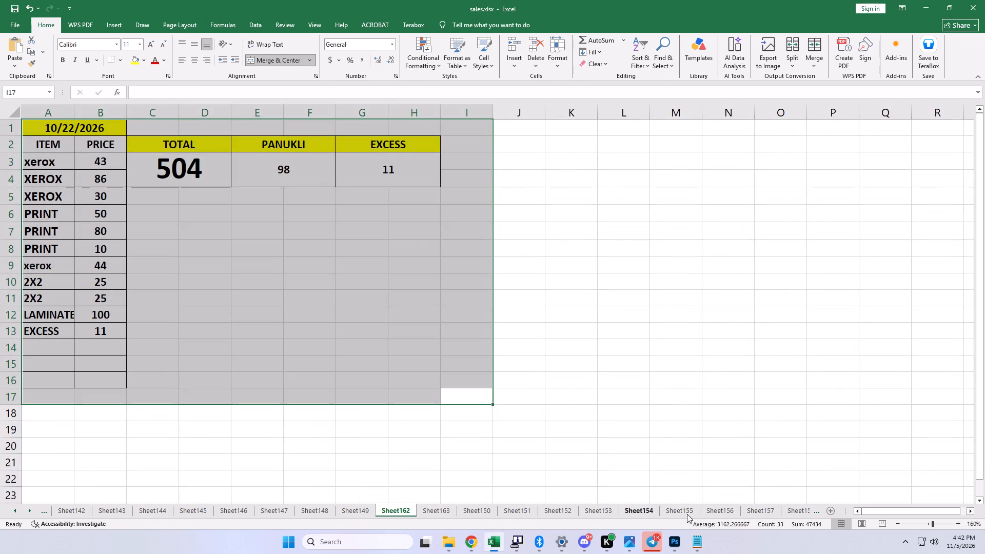
pyautogui.click(237, 518)
pyautogui.click(327, 512)
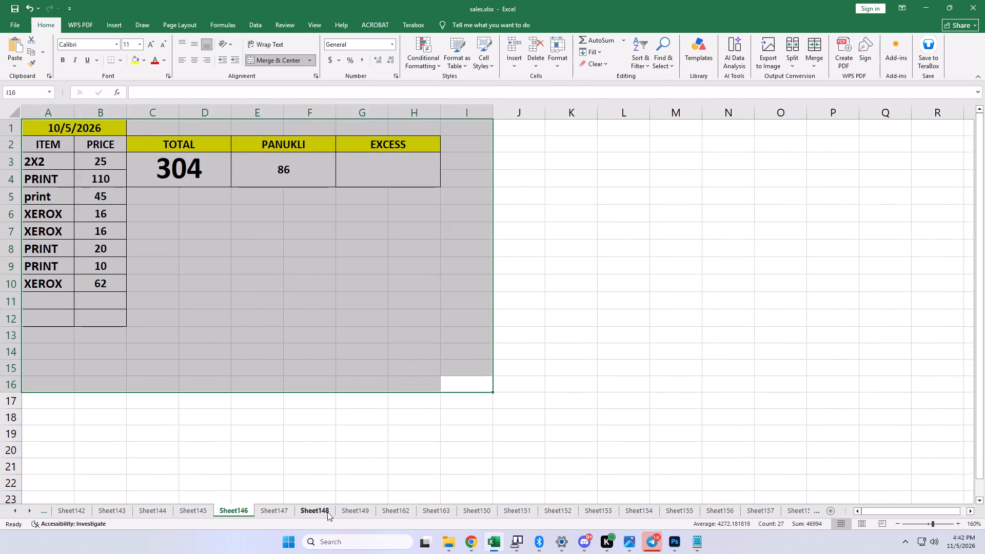
pyautogui.click(426, 511)
pyautogui.click(312, 515)
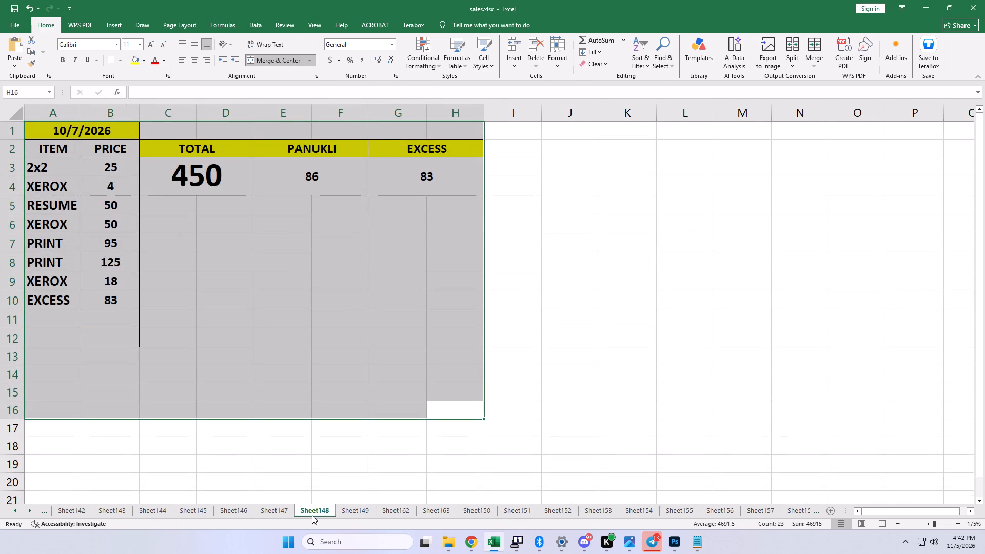
pyautogui.click(360, 515)
pyautogui.click(423, 512)
pyautogui.click(552, 509)
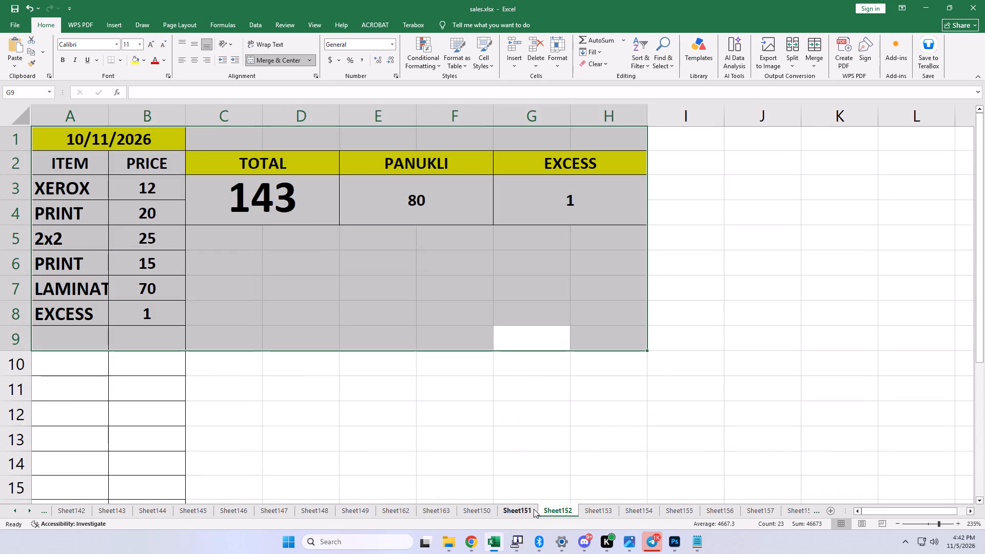
pyautogui.click(455, 507)
pyautogui.click(393, 515)
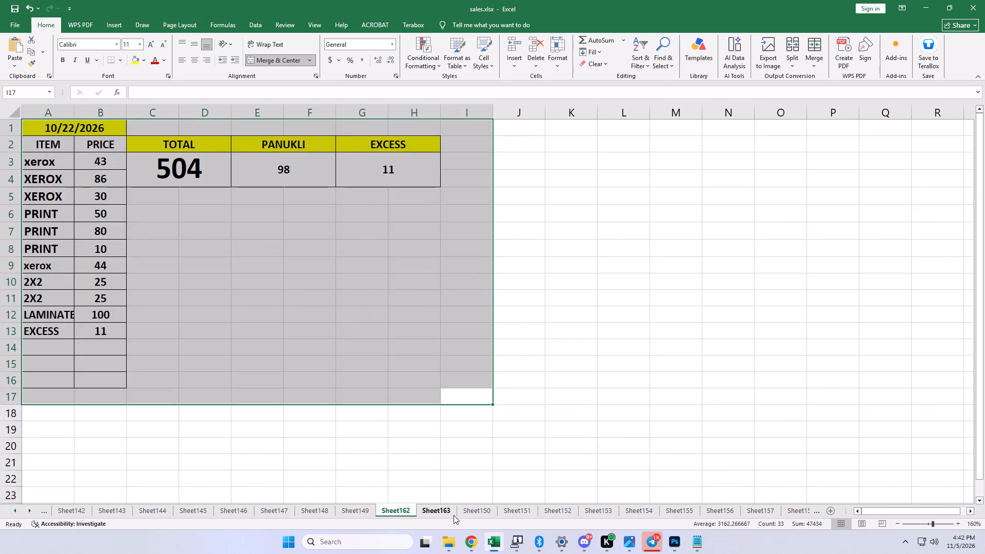
pyautogui.click(461, 515)
pyautogui.click(560, 509)
pyautogui.click(667, 502)
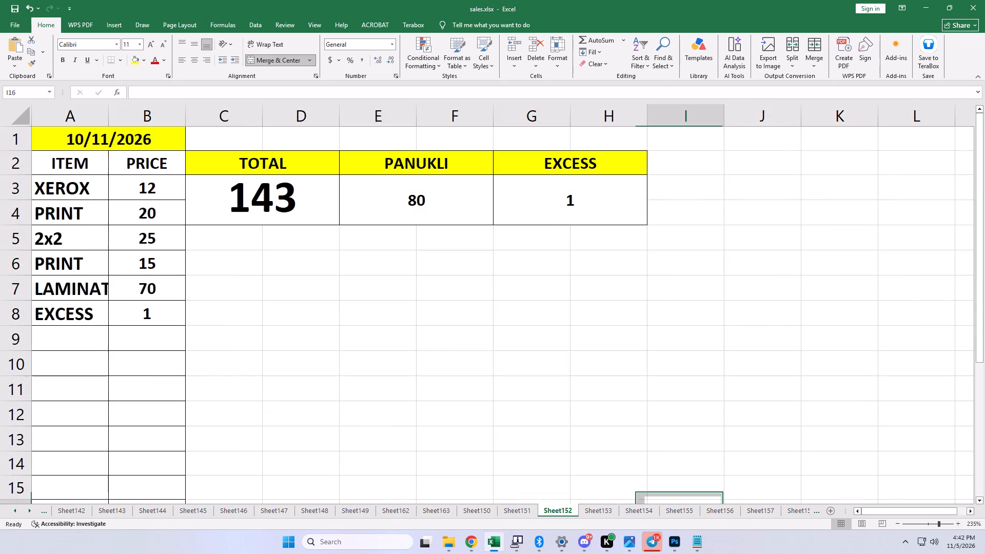
pyautogui.click(679, 511)
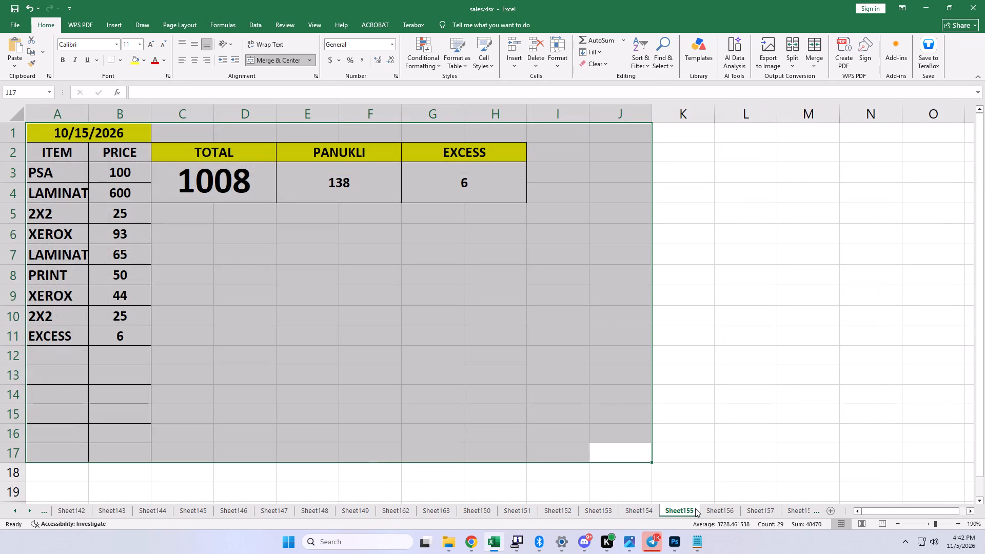
# Switch to the 1012026 note in Notepad and move its window clear of the Excel item and price columns to compare the 10/15/2026 entry.
pyautogui.click(326, 340)
pyautogui.click(696, 545)
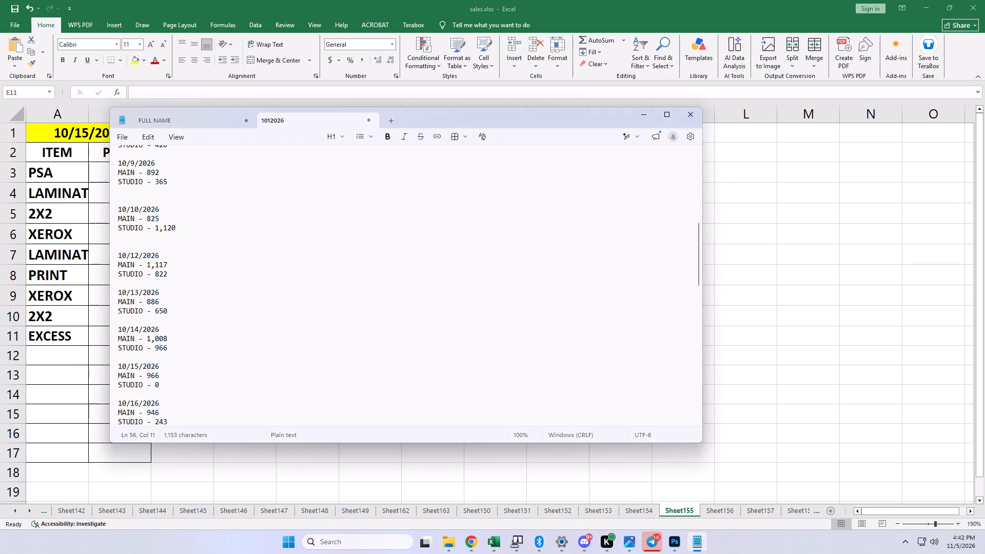
pyautogui.click(174, 386)
pyautogui.moveTo(459, 140); pyautogui.dragTo(520, 145)
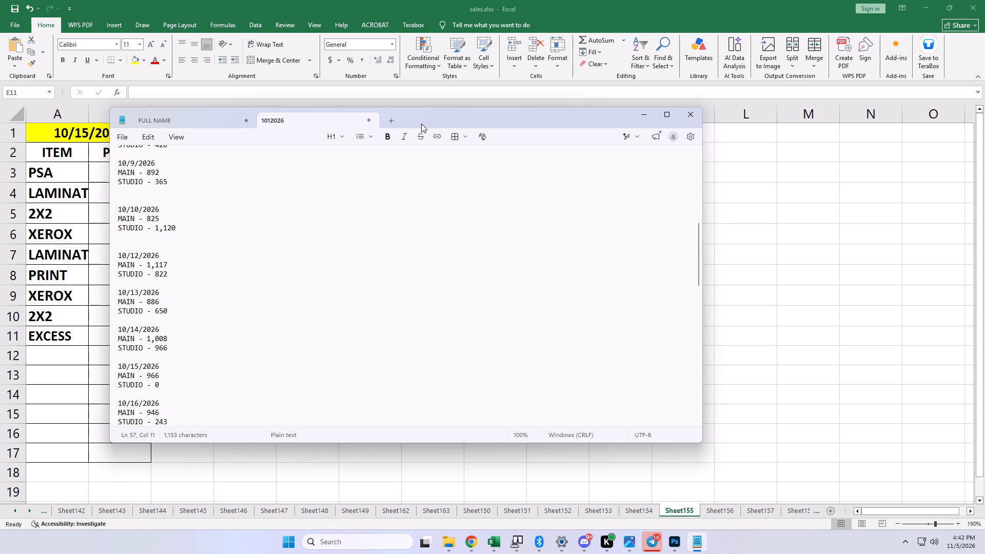
pyautogui.moveTo(438, 122); pyautogui.dragTo(585, 152)
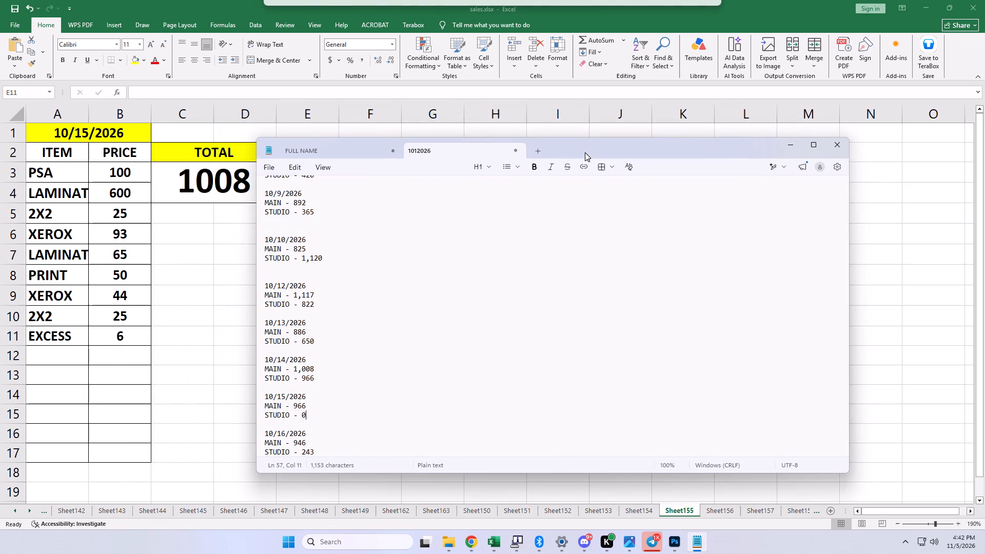
pyautogui.moveTo(585, 152); pyautogui.dragTo(588, 157)
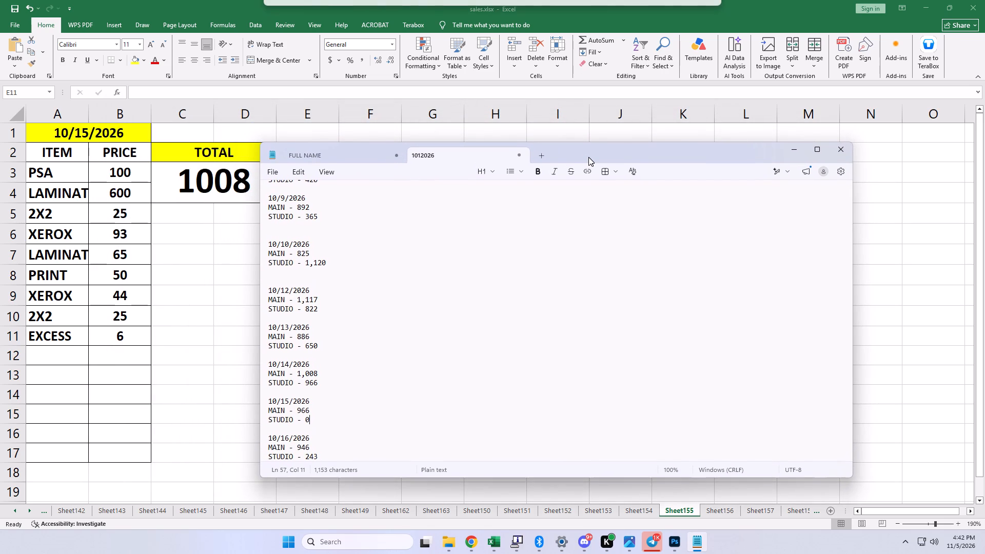
pyautogui.moveTo(588, 157); pyautogui.dragTo(588, 157)
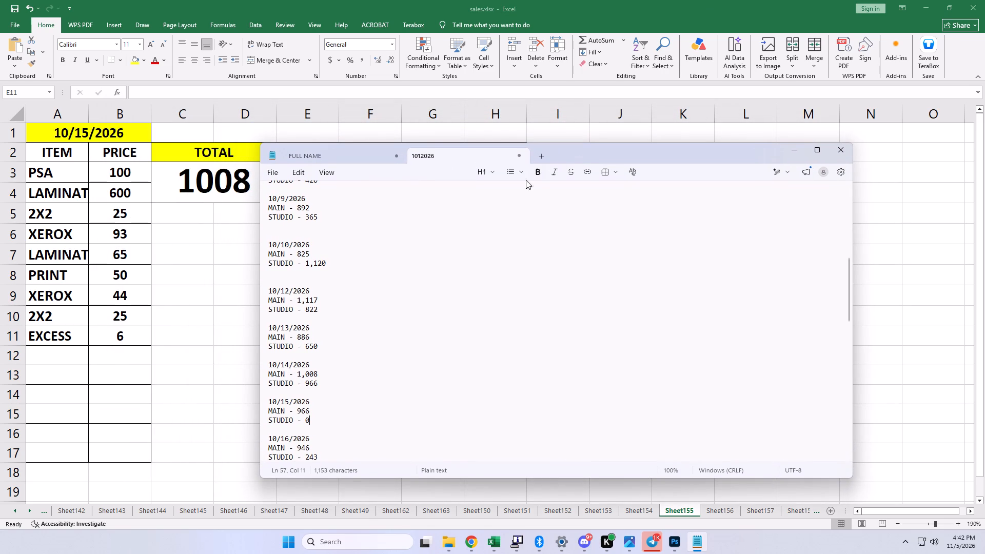
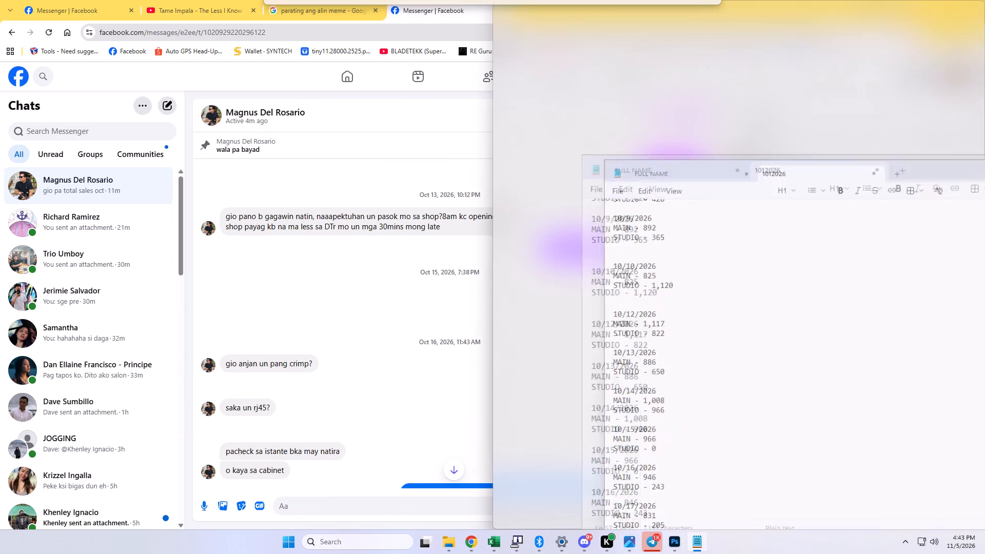
# Bring the Notepad list in front of Messenger and set the STUDIO figure of the 10/15/2026 entry to 1,008.
pyautogui.moveTo(829, 12); pyautogui.dragTo(830, 122)
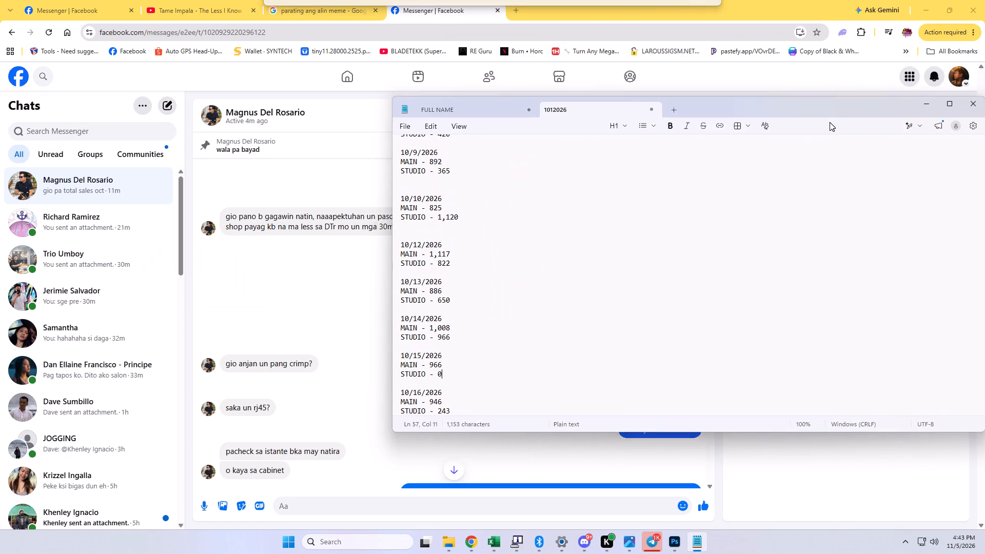
pyautogui.moveTo(830, 122); pyautogui.dragTo(479, 114)
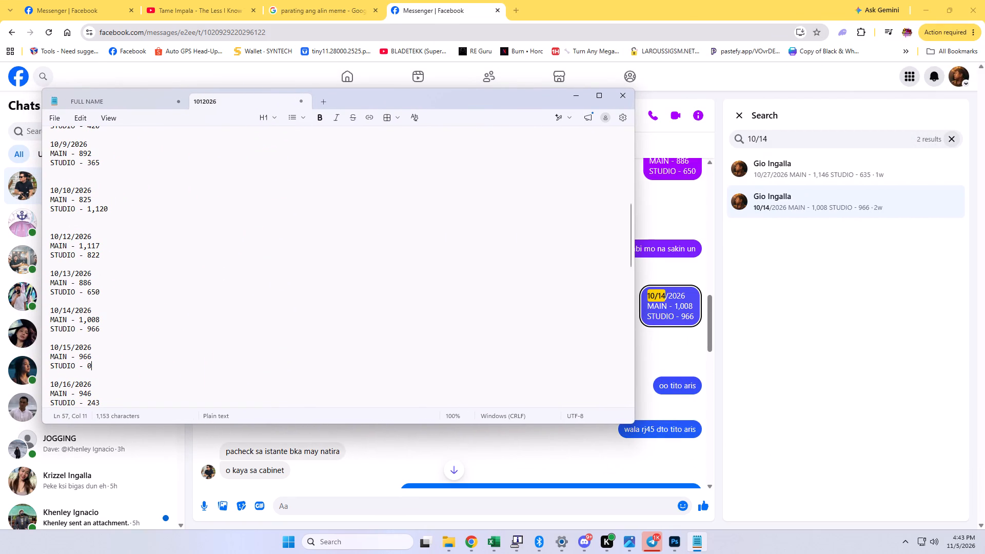
pyautogui.click(133, 355)
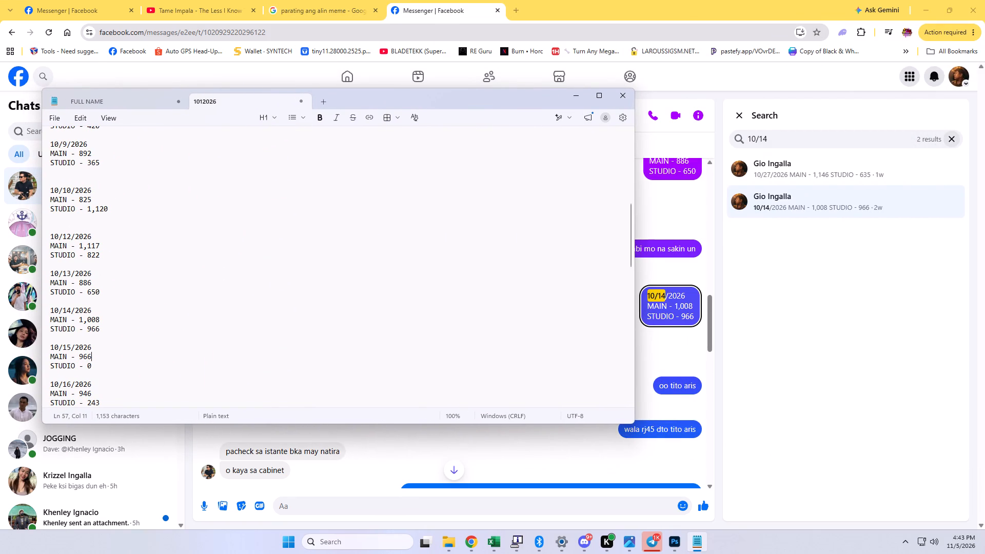
pyautogui.click(128, 366)
pyautogui.press('BackSpace')
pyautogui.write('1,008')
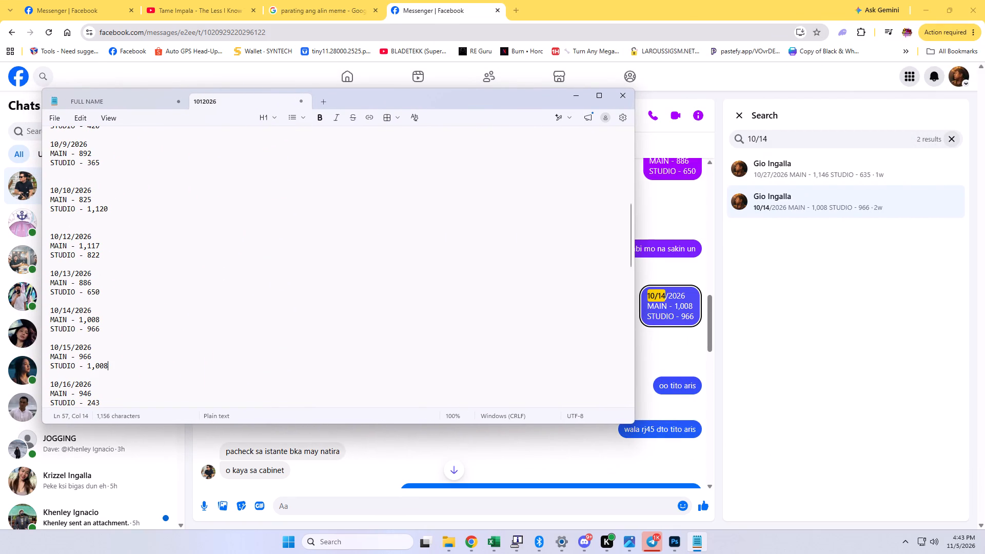
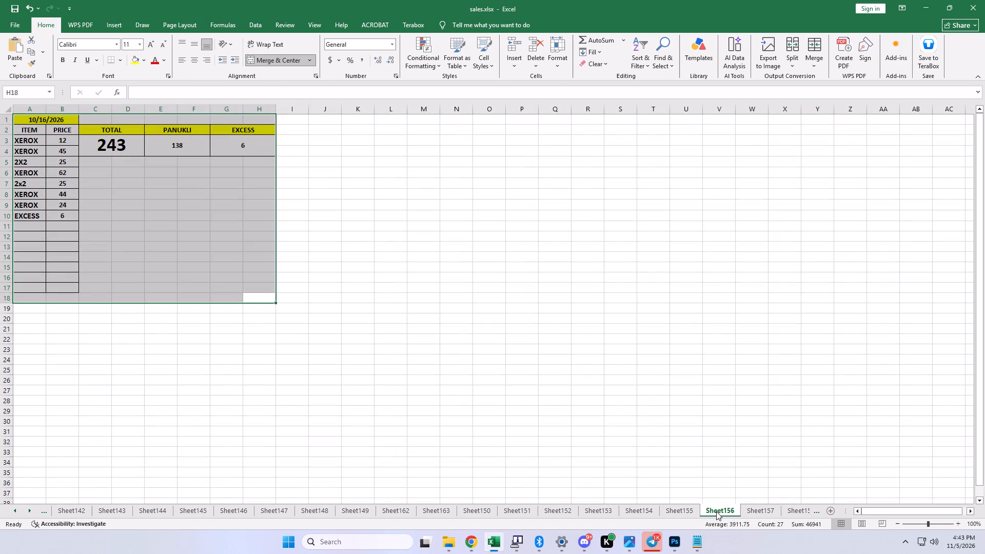
# Examine the 10/15/2026 sales sheet and compare it with the daily sheets before it.
pyautogui.click(668, 511)
pyautogui.click(594, 510)
pyautogui.click(685, 509)
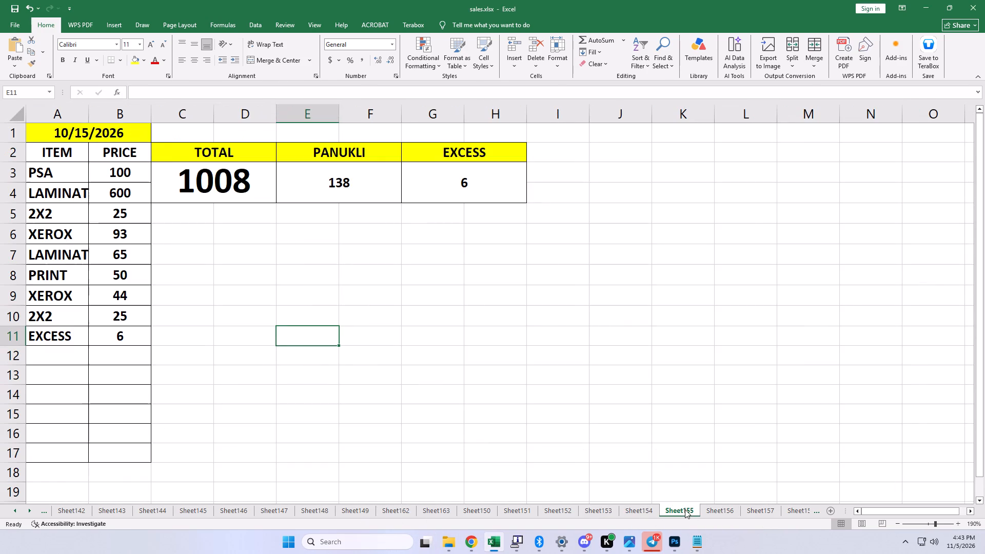
pyautogui.click(642, 512)
pyautogui.click(691, 510)
pyautogui.click(645, 512)
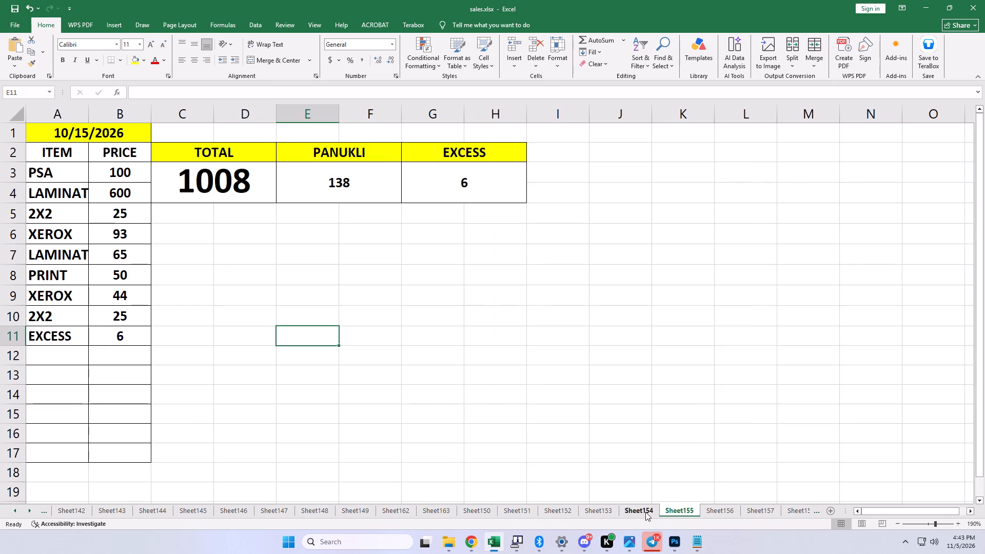
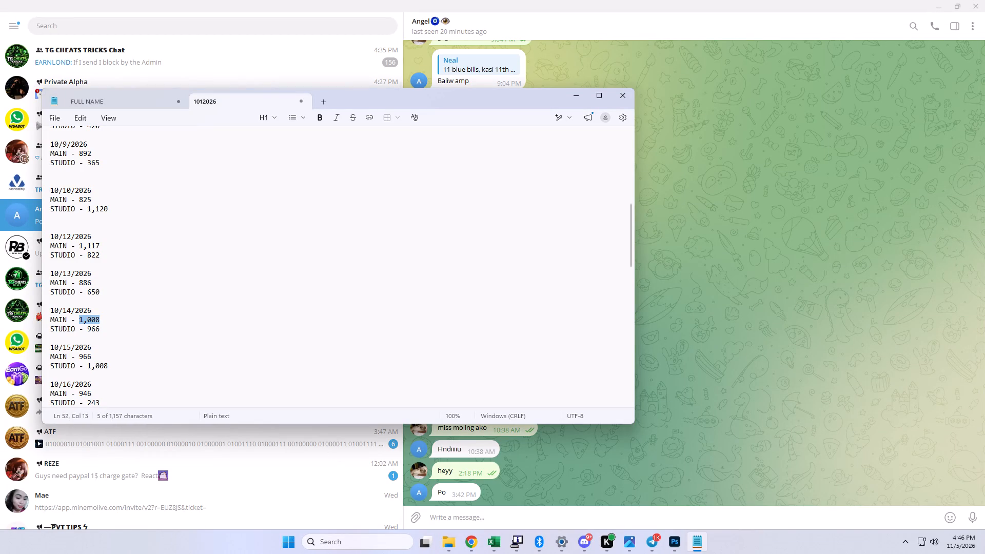
# Clear both the MAIN and STUDIO figures of the 10/14/2026 entry, keeping their labels.
pyautogui.press('BackSpace')
pyautogui.press('Down')
pyautogui.press('Right')
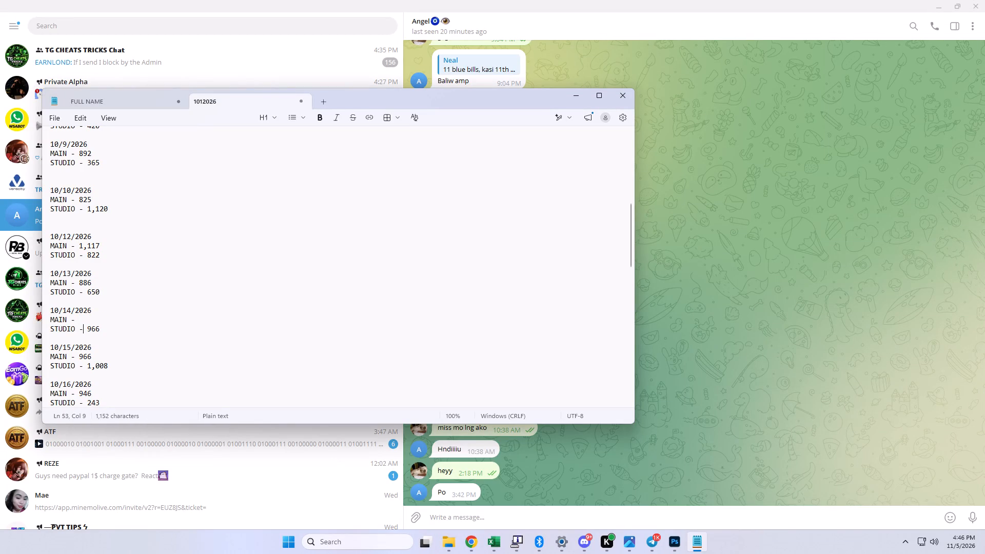
pyautogui.press('Right')
pyautogui.hotkey('shift', 'Right')
pyautogui.hotkey('shift', 'Right')
pyautogui.hotkey('shift', 'Right')
pyautogui.press('BackSpace')
pyautogui.press('Up')
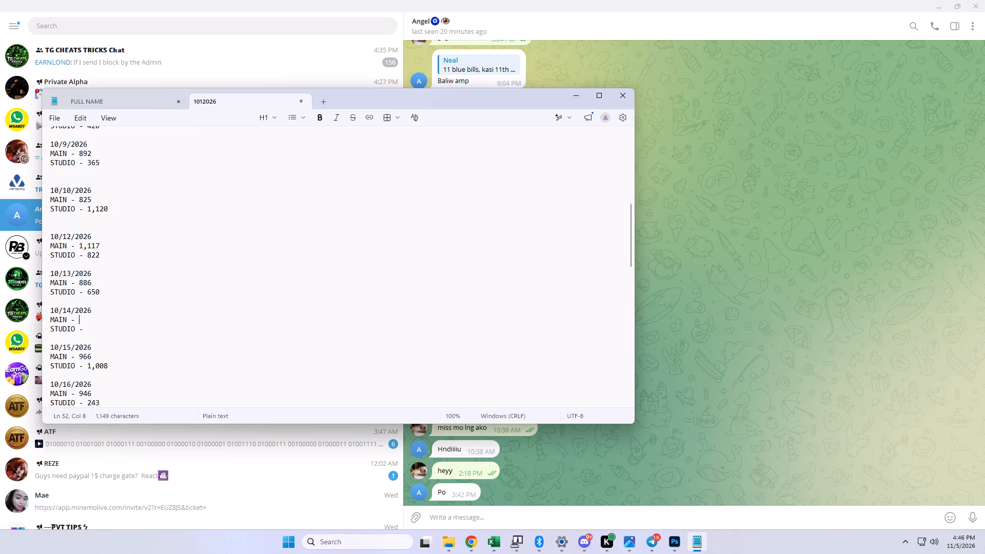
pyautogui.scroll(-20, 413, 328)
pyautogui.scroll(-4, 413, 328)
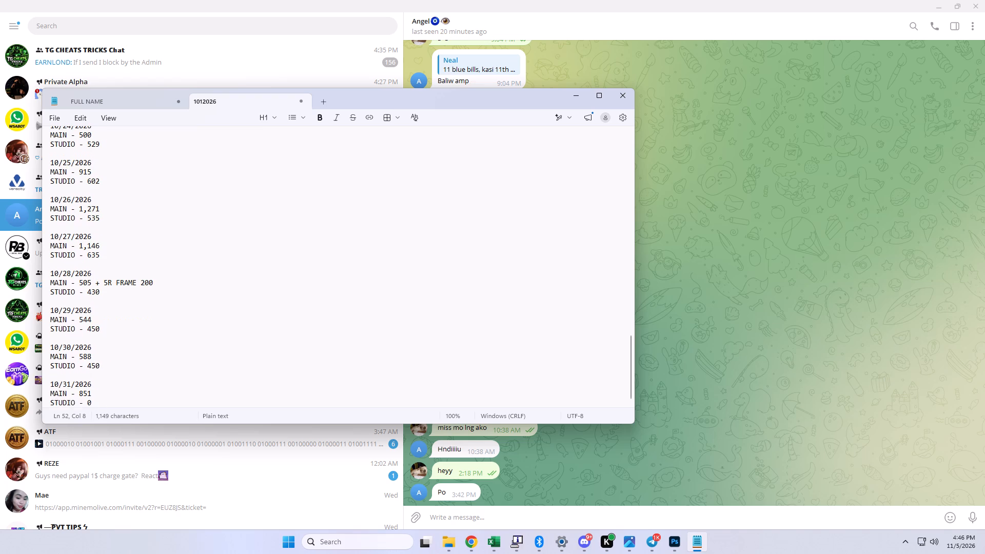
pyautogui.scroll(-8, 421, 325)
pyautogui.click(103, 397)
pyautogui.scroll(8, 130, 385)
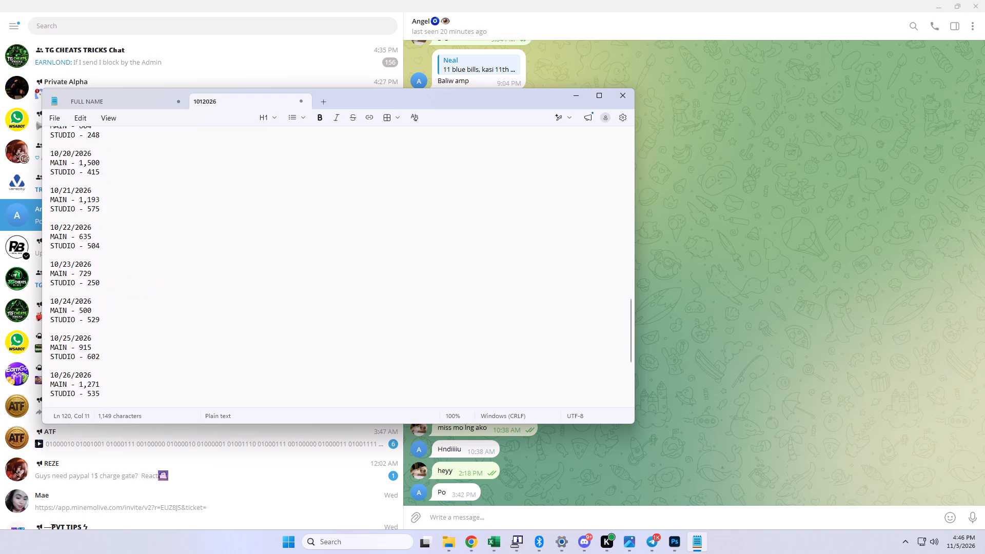
# Place the text cursor at the blank MAIN figure of the 10/14/2026 entry in the 1012026 note.
pyautogui.scroll(1, 127, 381)
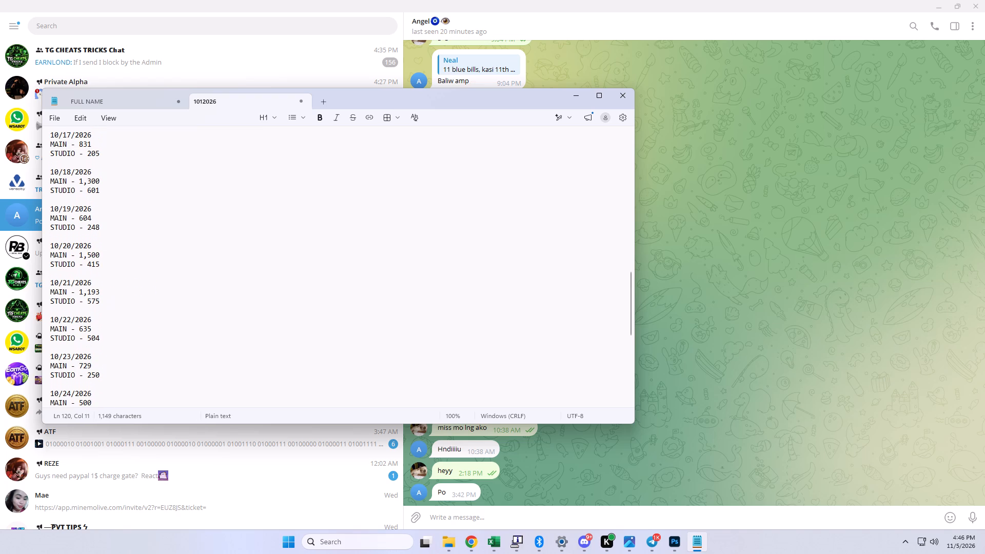
pyautogui.scroll(3, 118, 378)
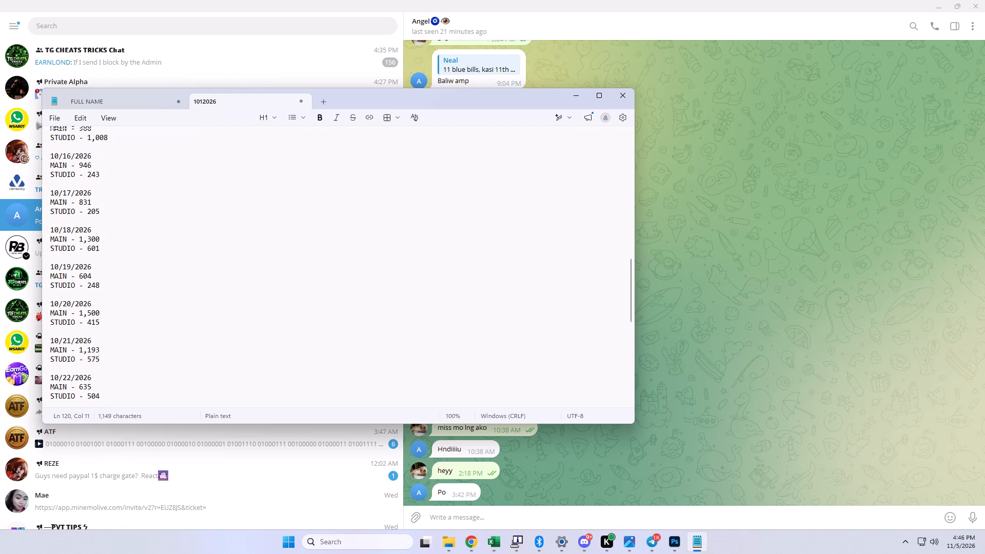
pyautogui.scroll(5, 131, 349)
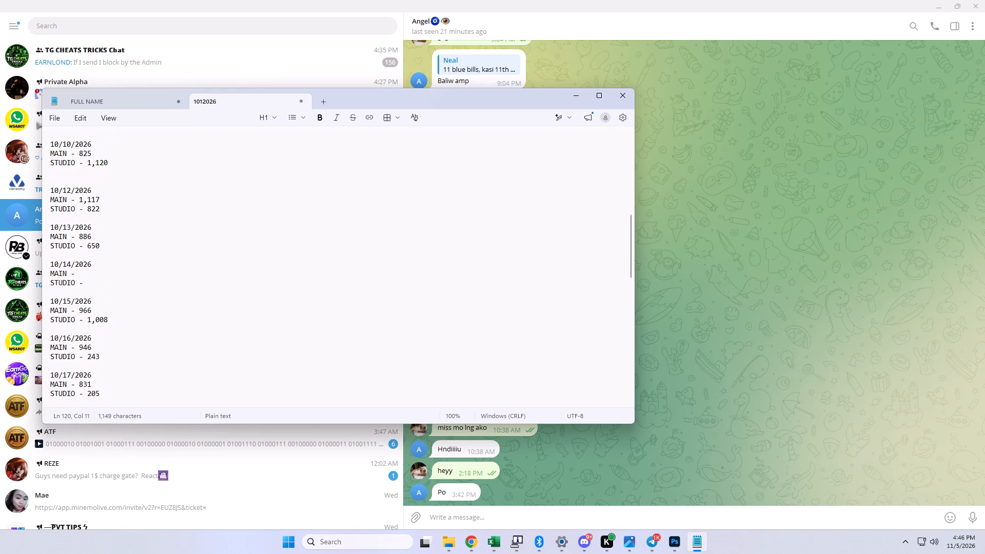
pyautogui.click(84, 277)
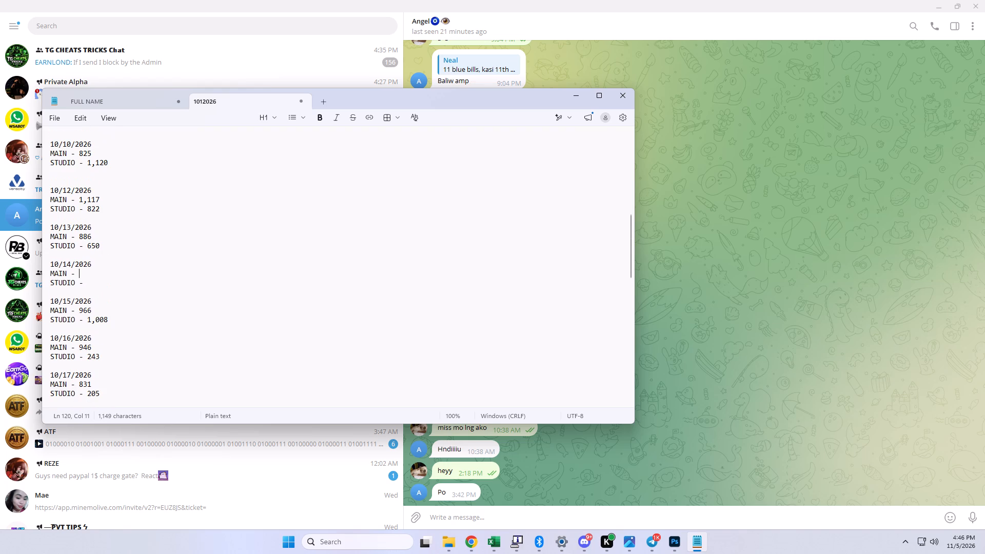